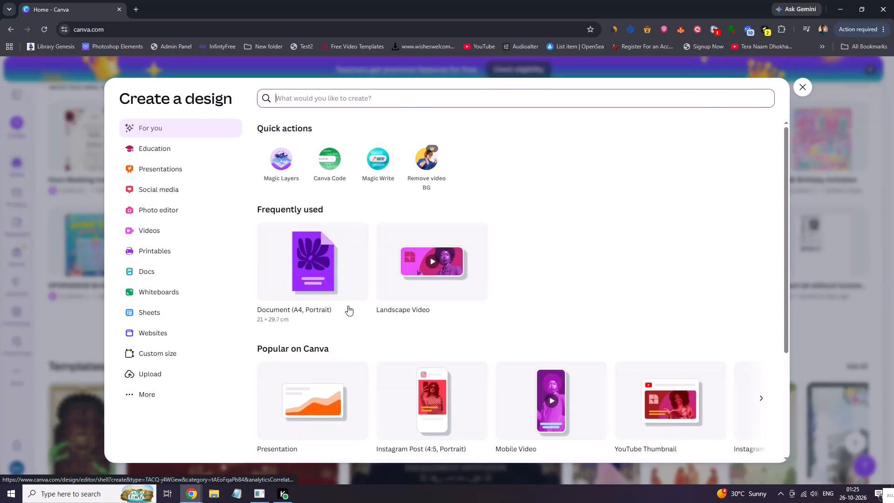
Create a new blank portrait Invitation (A6) design.
type("in")
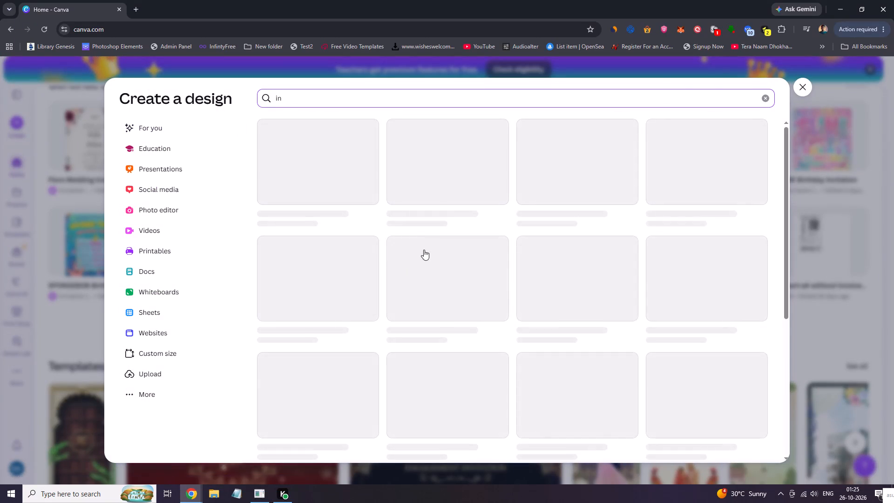
left_click(460, 272)
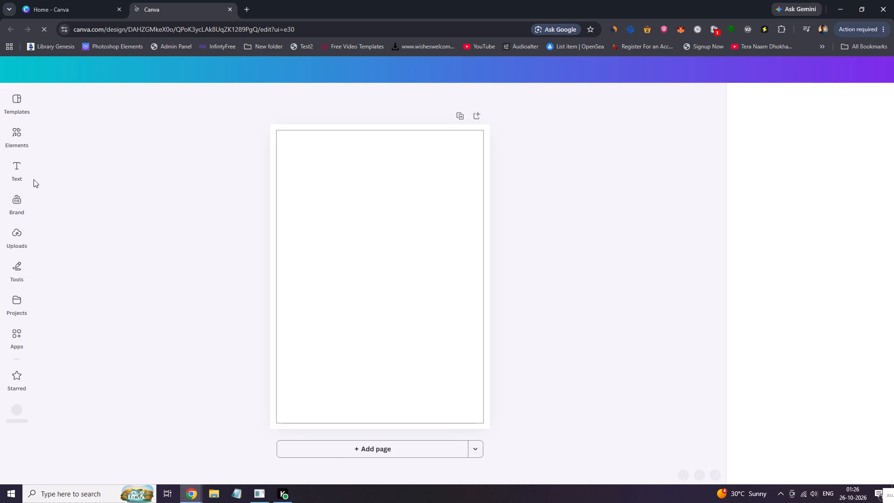
Search the invitation templates for "Birthday" and look through the designs.
left_click(13, 134)
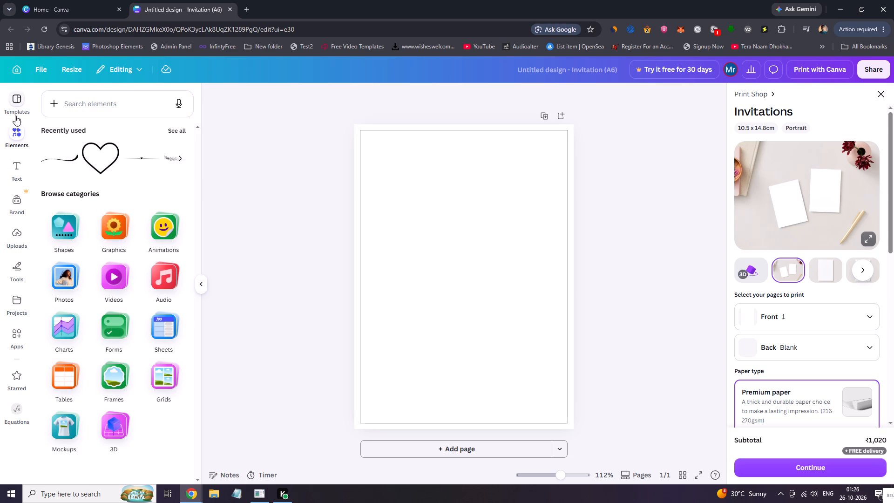
left_click(86, 99)
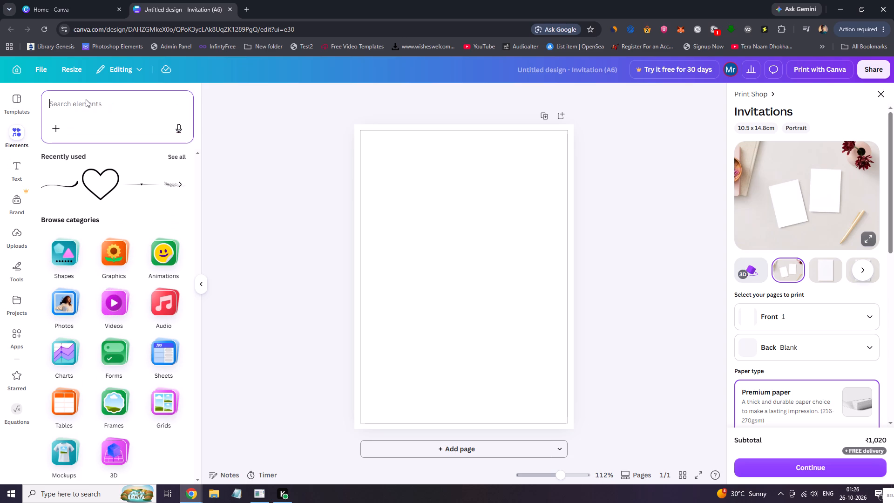
left_click(20, 103)
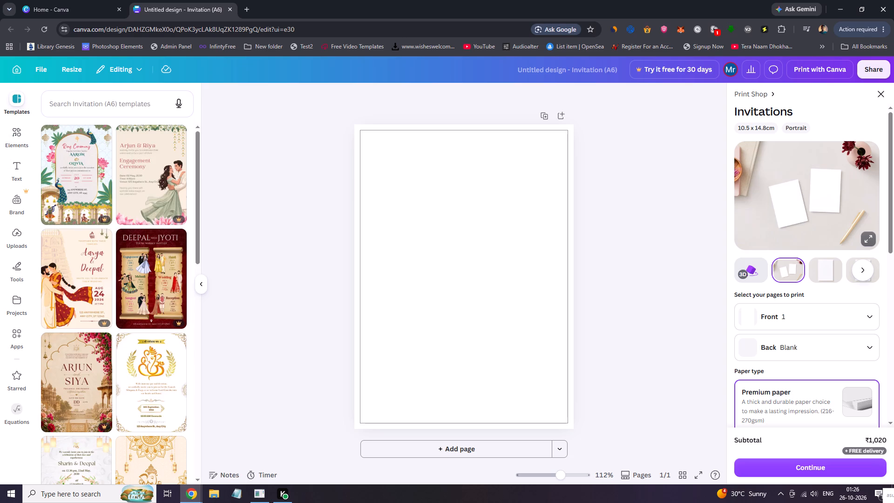
left_click(74, 103)
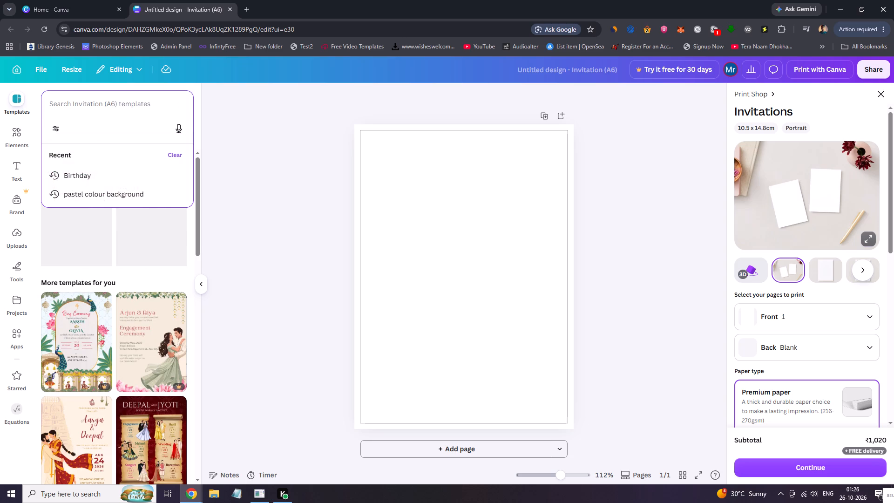
key("Down")
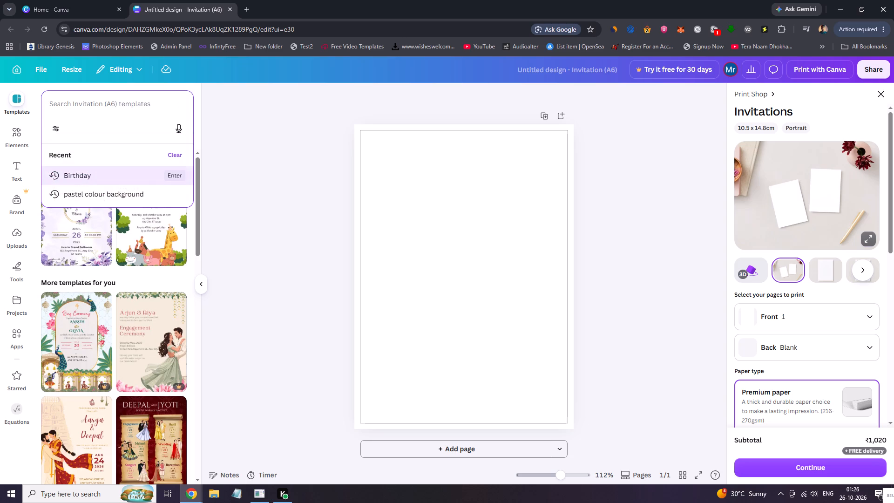
key("Return")
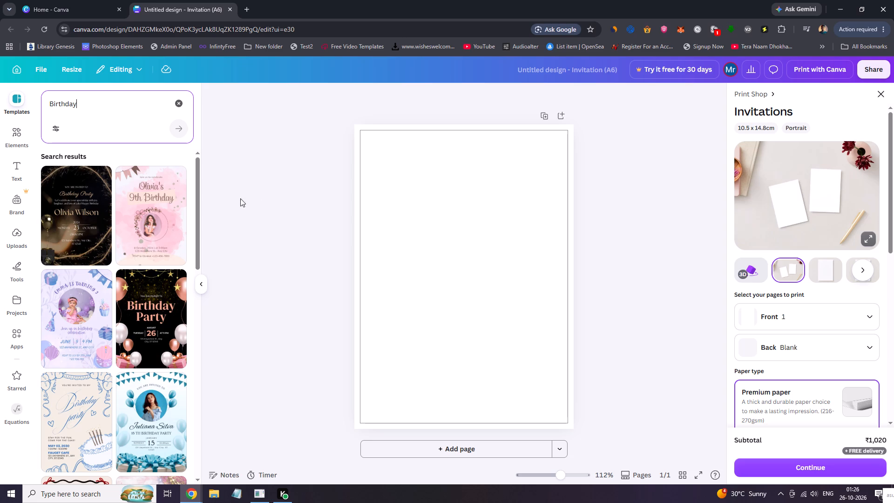
left_click_drag(197, 226, 200, 249)
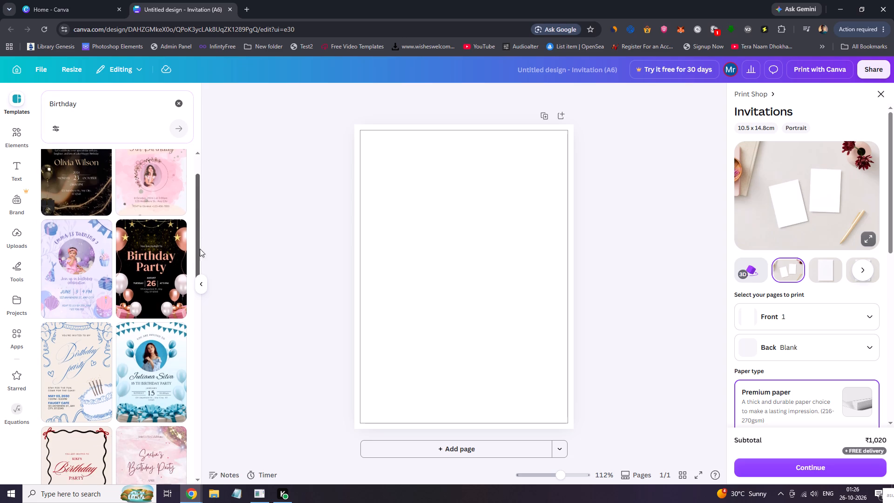
left_click_drag(200, 249, 199, 308)
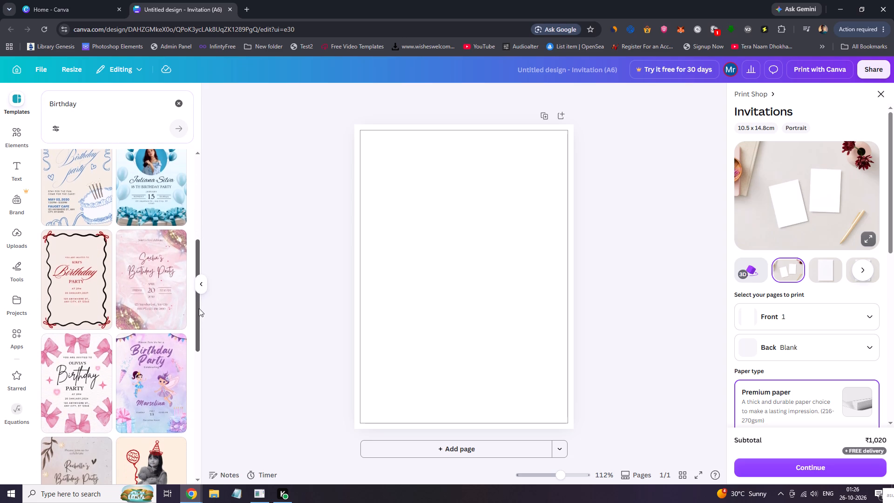
left_click_drag(199, 308, 204, 404)
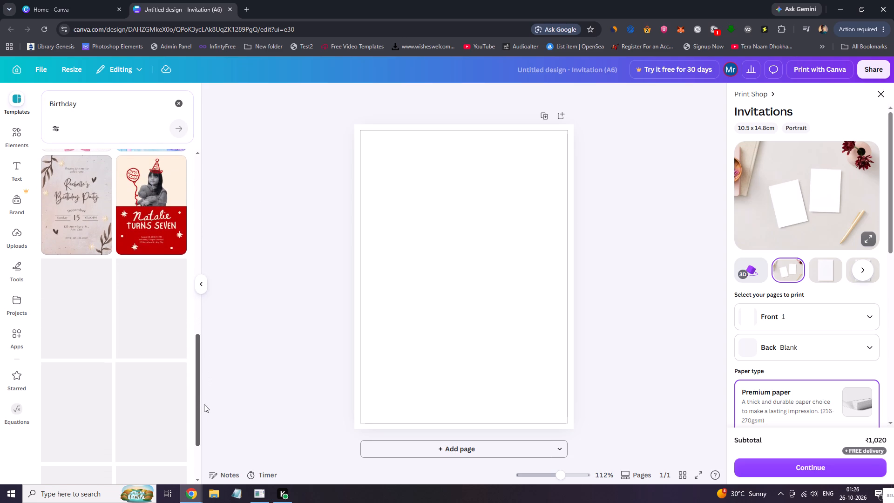
left_click_drag(204, 404, 219, 173)
left_click_drag(218, 161, 215, 152)
Search the templates for "happy birthday minimalist" and look through the designs.
left_click(116, 115)
left_click(110, 99)
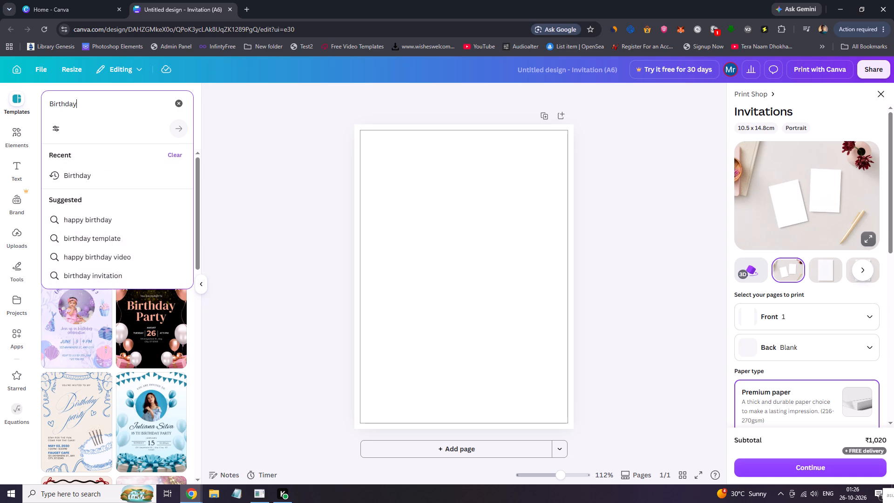
key("space")
type("mini")
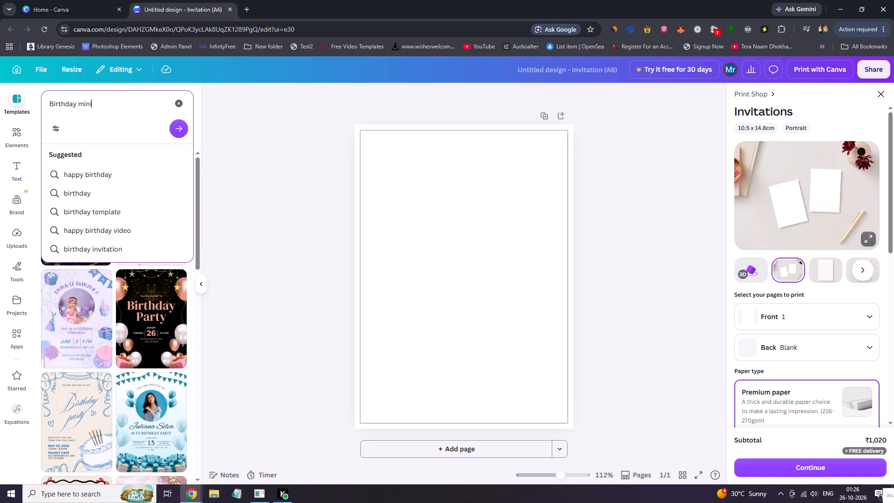
key("Down")
key("Down")
key("Up")
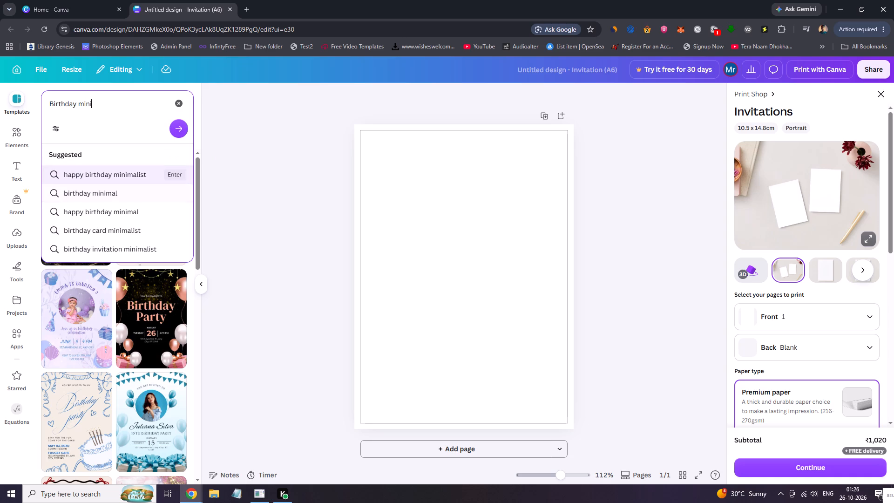
key("Return")
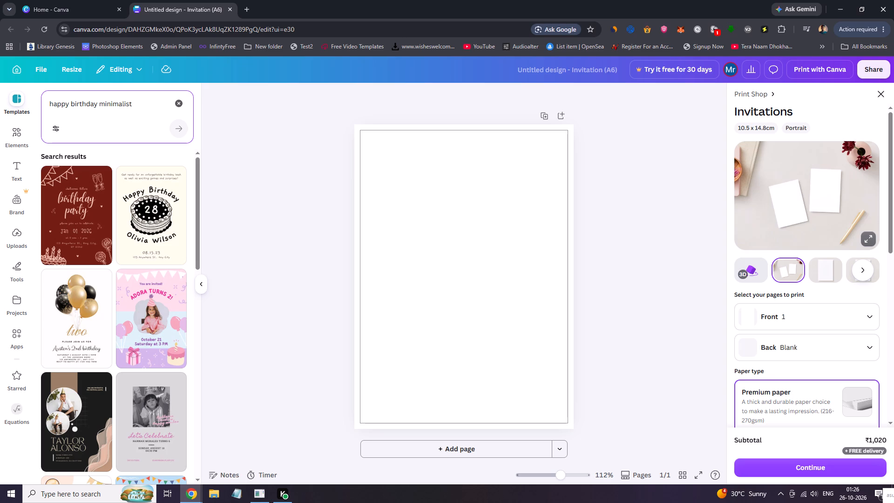
key("Left")
key("Left")
key("Left")
key("Left")
key("Left")
key("Left")
key("Left")
key("Left")
key("Left")
key("Left")
left_click_drag(198, 226, 195, 262)
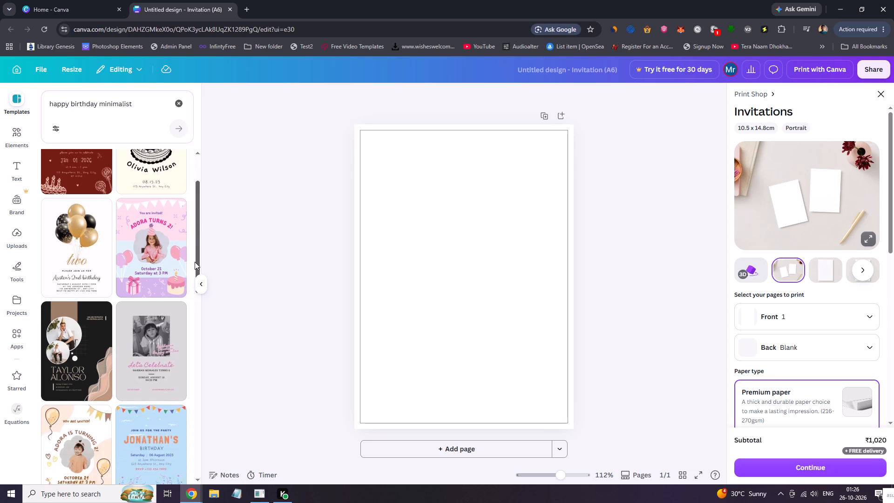
left_click_drag(195, 262, 198, 357)
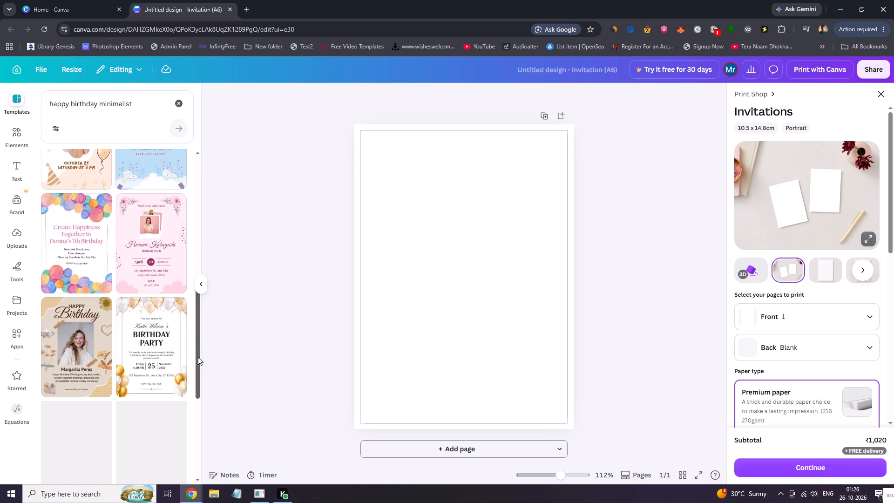
left_click_drag(198, 357, 203, 423)
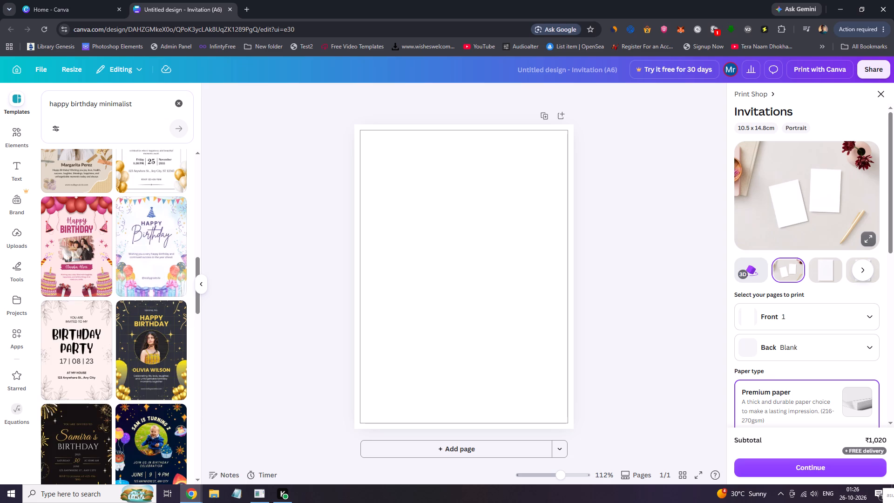
Search the templates for "wedding invitation minimalist" and apply the Green and White Elegant Wedding Invitation with leafy branches to the page.
left_click_drag(96, 105, 47, 102)
type("wedding")
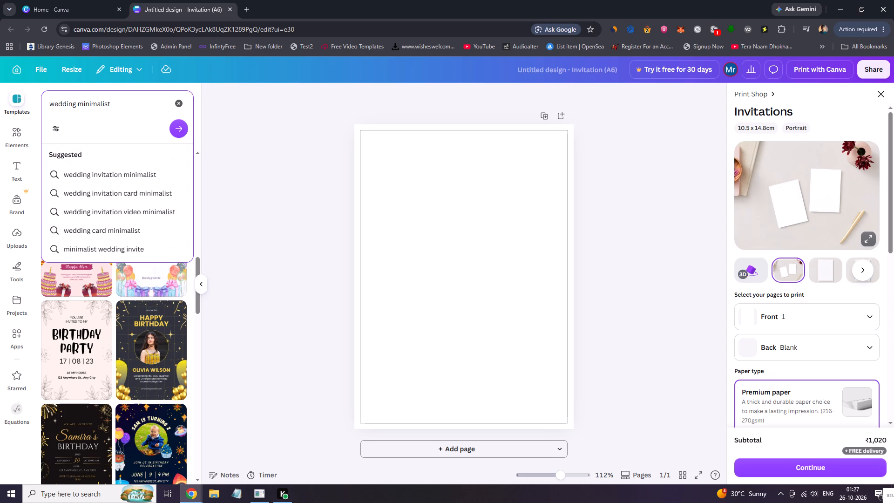
key("Down")
key("Return")
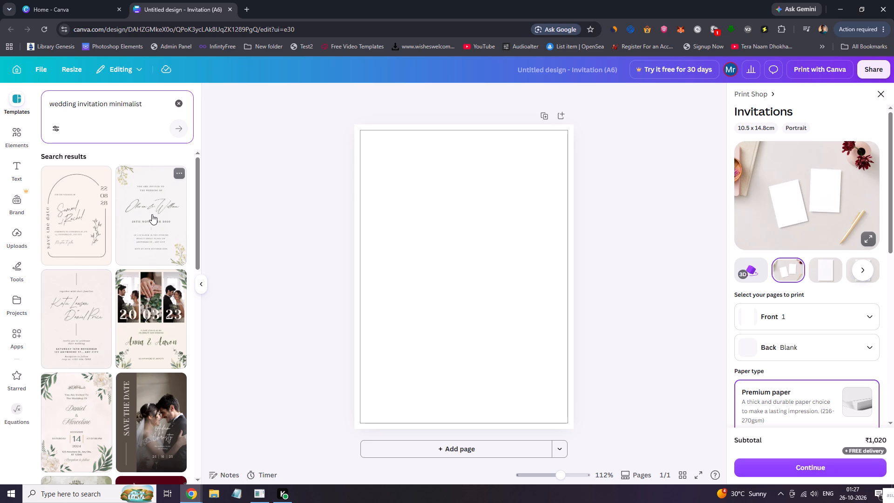
left_click_drag(200, 184, 196, 197)
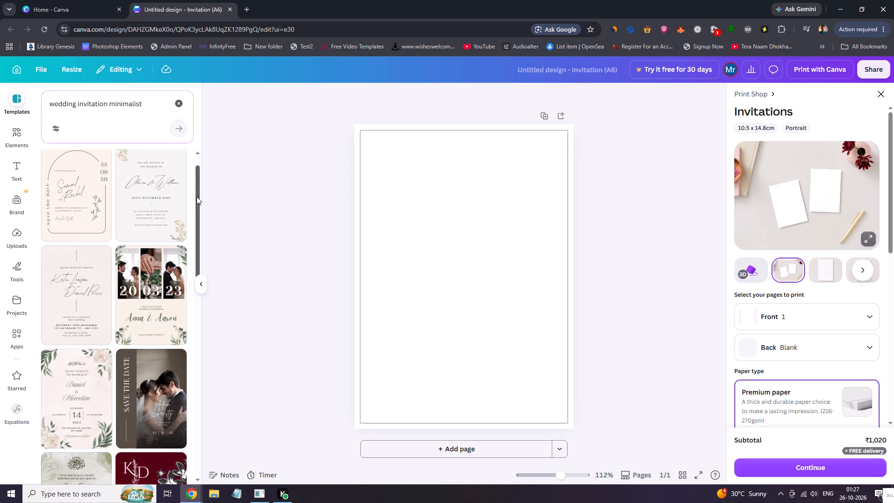
left_click_drag(196, 197, 182, 290)
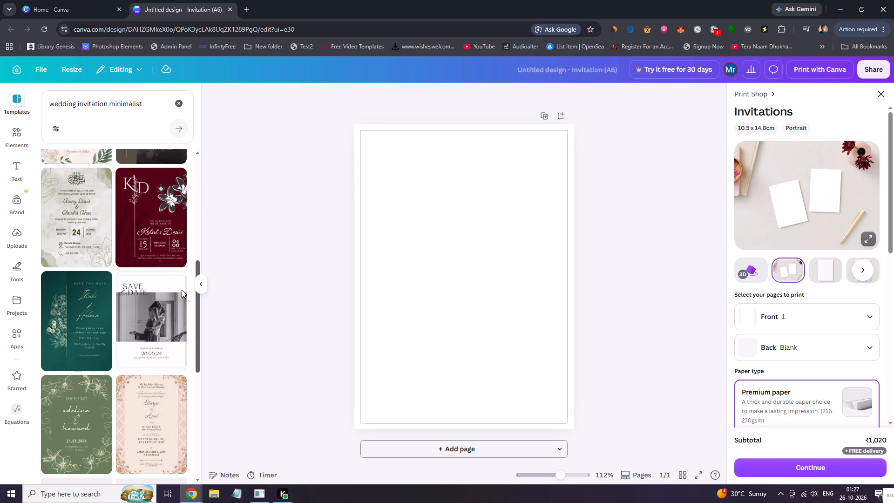
left_click_drag(182, 290, 183, 322)
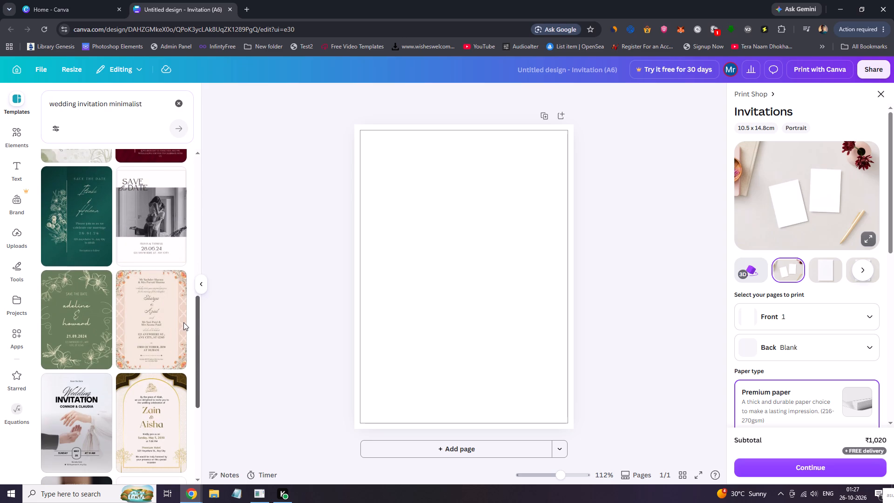
left_click_drag(183, 322, 203, 374)
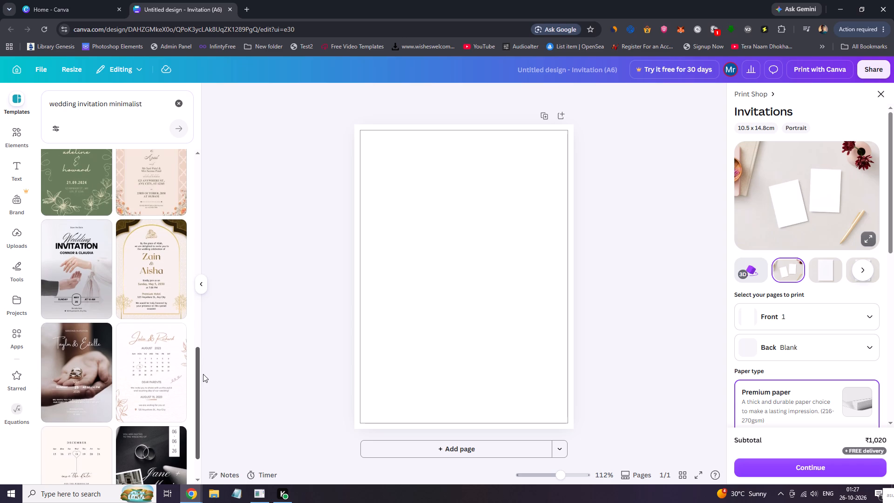
left_click_drag(203, 374, 205, 401)
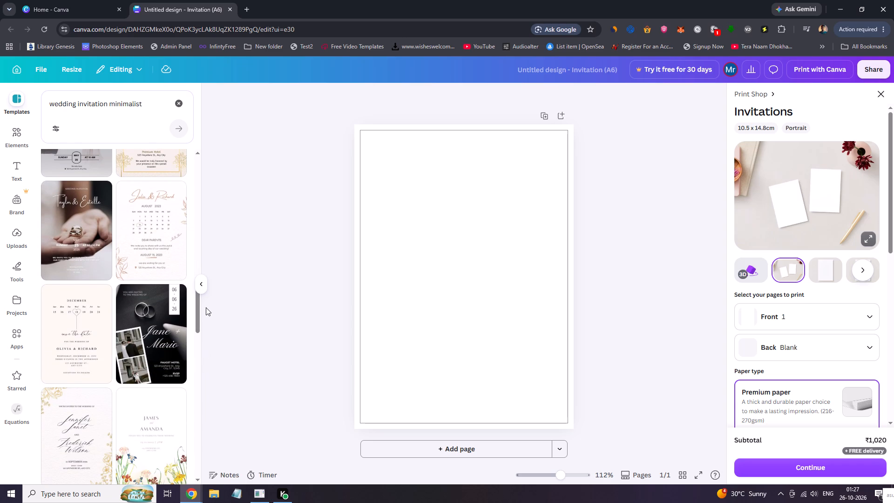
left_click_drag(196, 306, 203, 338)
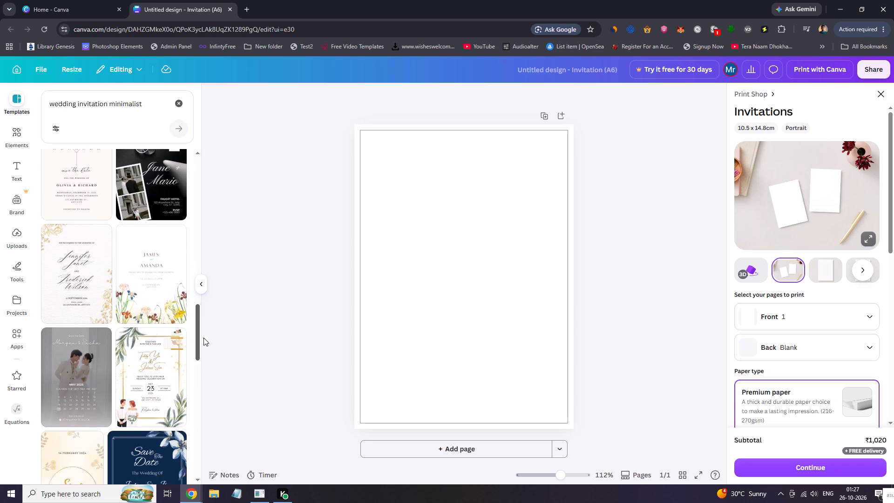
left_click_drag(203, 338, 209, 374)
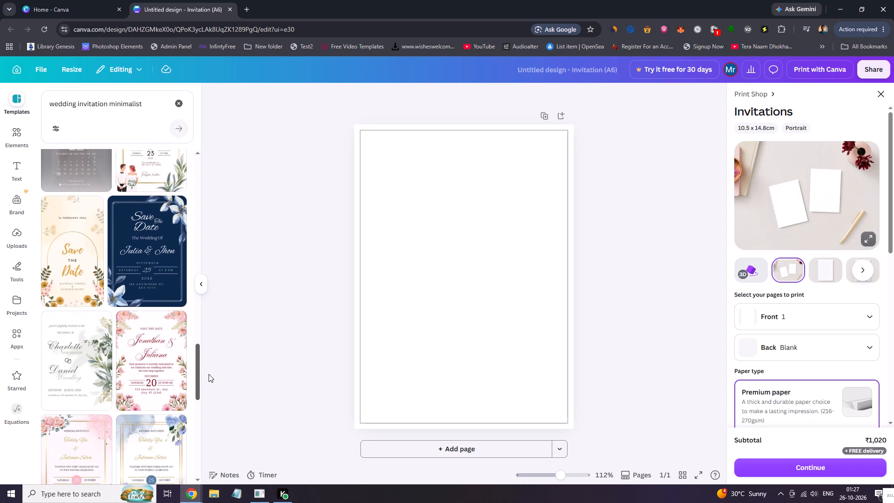
left_click_drag(209, 374, 208, 394)
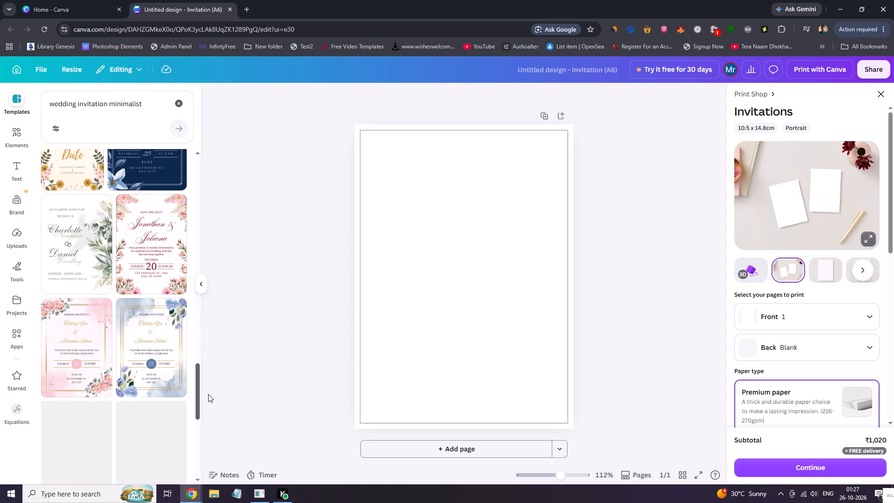
left_click_drag(208, 394, 207, 396)
left_click(71, 234)
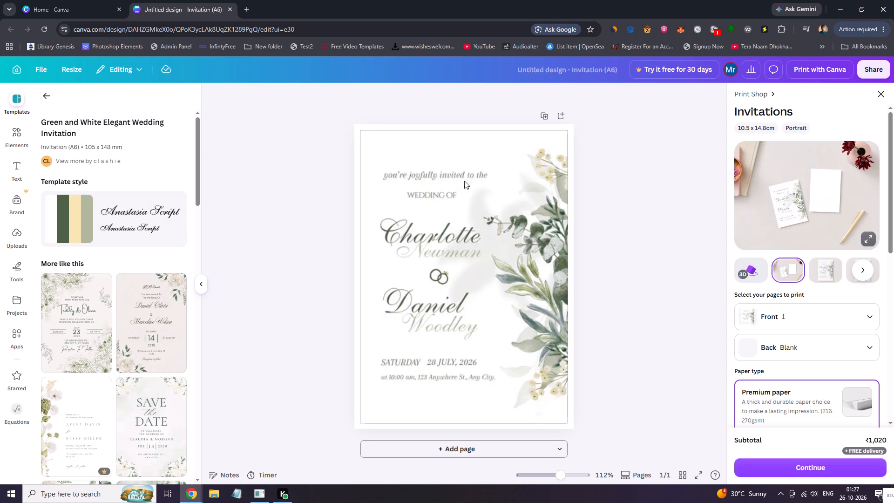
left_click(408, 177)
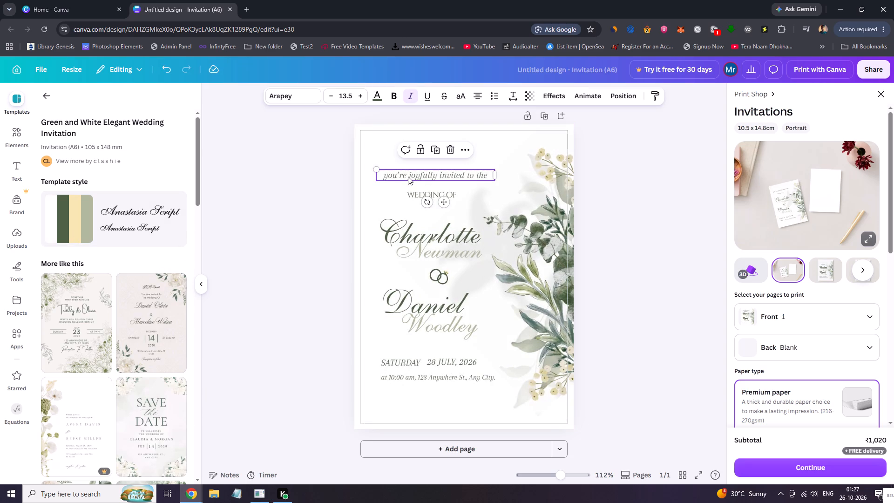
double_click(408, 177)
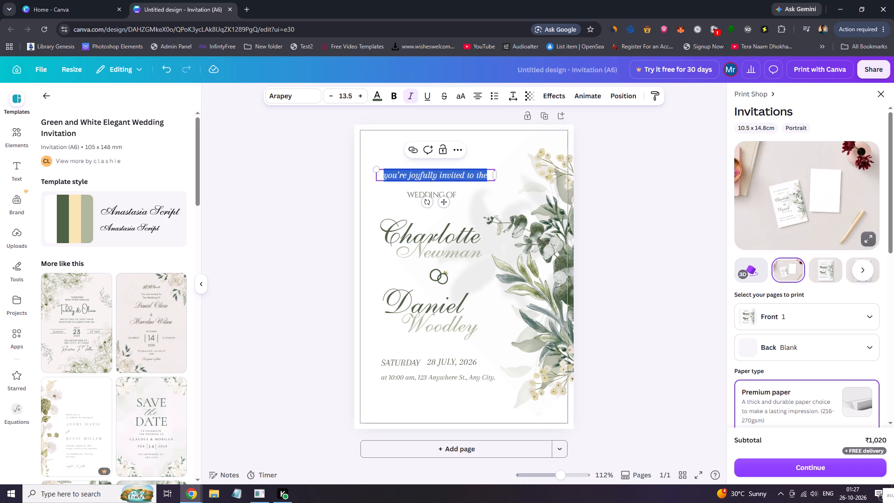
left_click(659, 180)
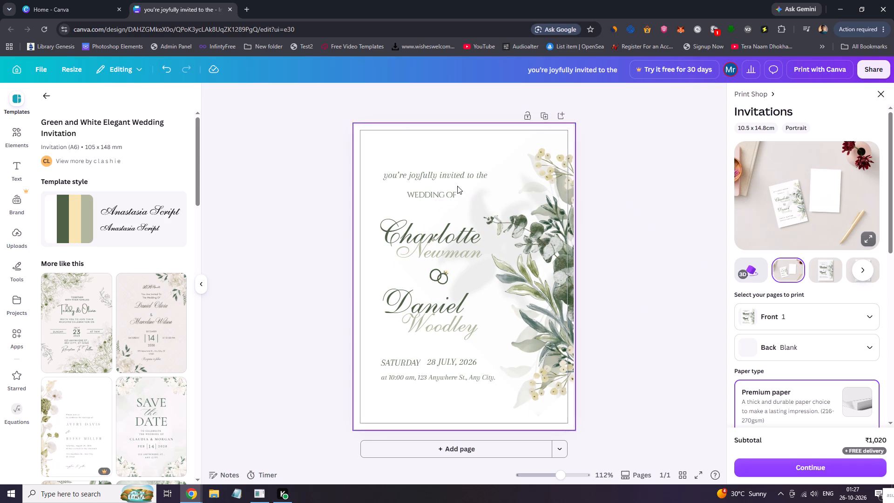
Duplicate the "you're joyfully invited to the" text line and place the copy just above the original.
left_click(457, 177)
left_click(435, 148)
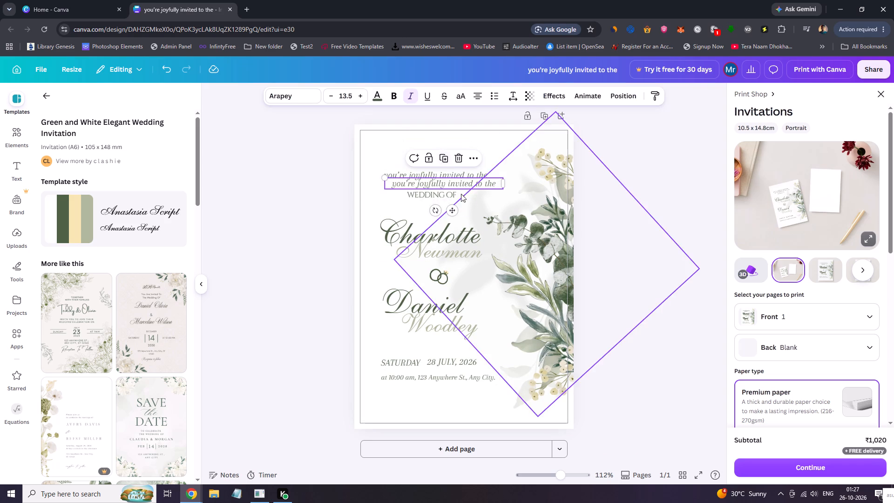
left_click_drag(458, 184, 461, 155)
Retype the text of the upper copy line as "you're joyfully invited to the".
left_click(460, 155)
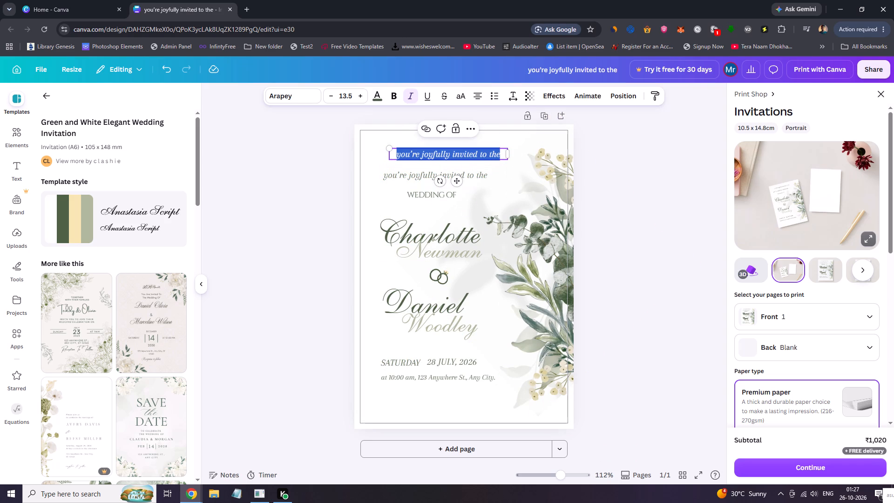
key("y")
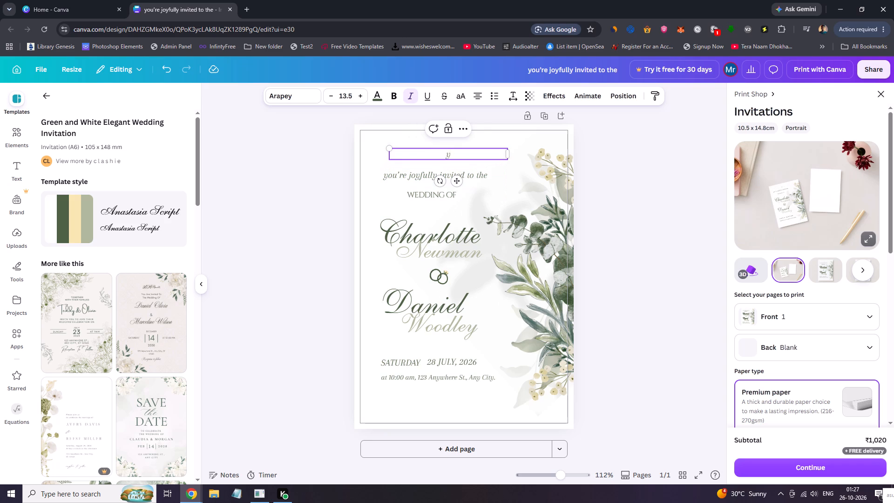
type("our")
key("BackSpace")
type("'re")
key("space")
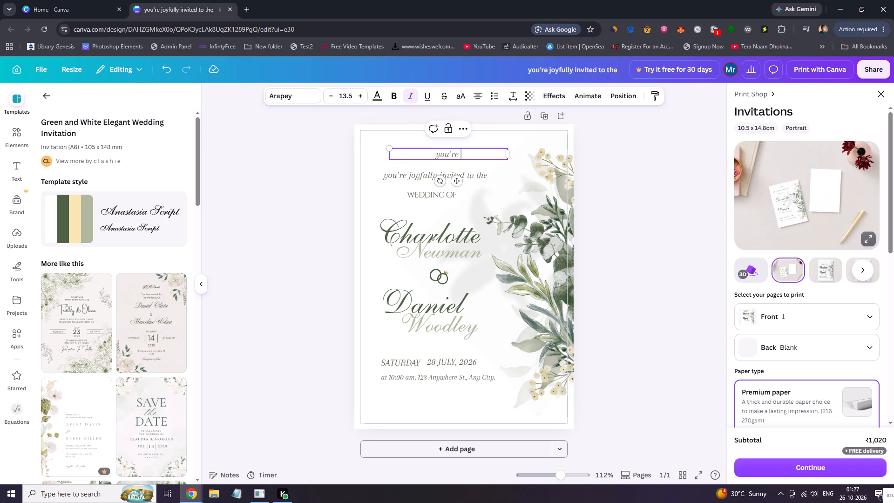
type("joy")
type("ful")
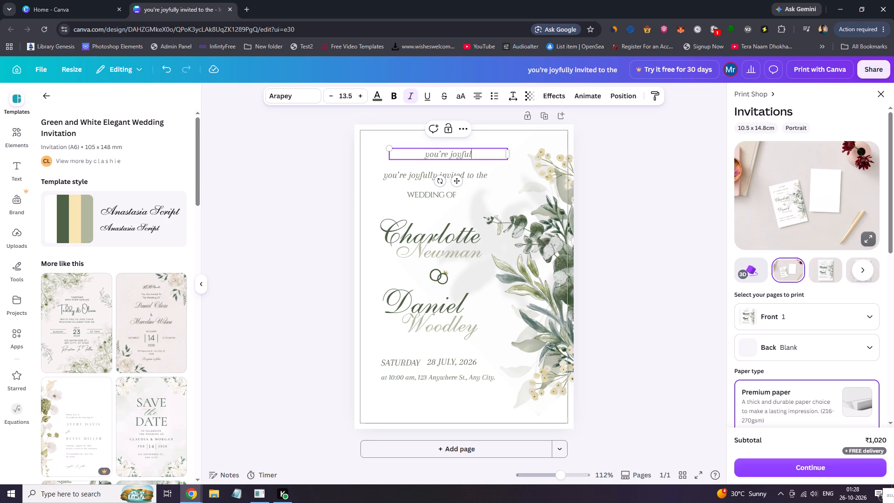
type("ly")
key("space")
type("invited")
key("space")
type("to the")
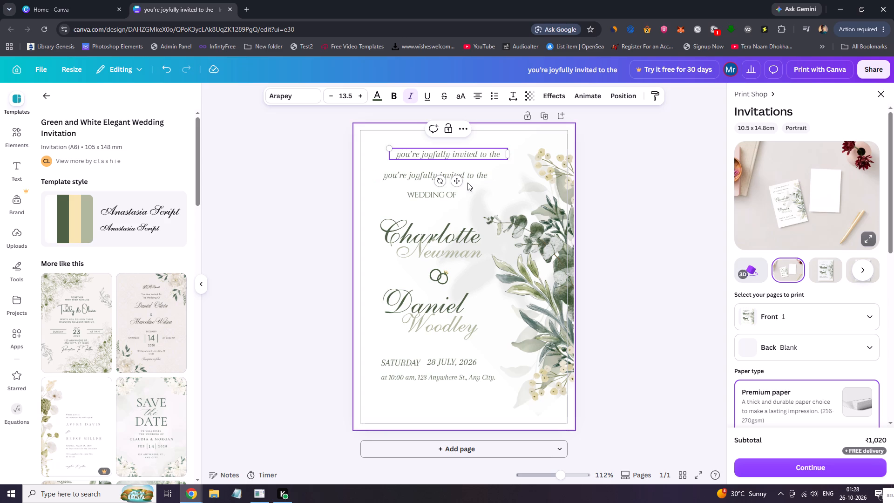
Move the retyped "you're joyfully invited to the" line down so it sits exactly over the original line.
left_click_drag(454, 176, 454, 182)
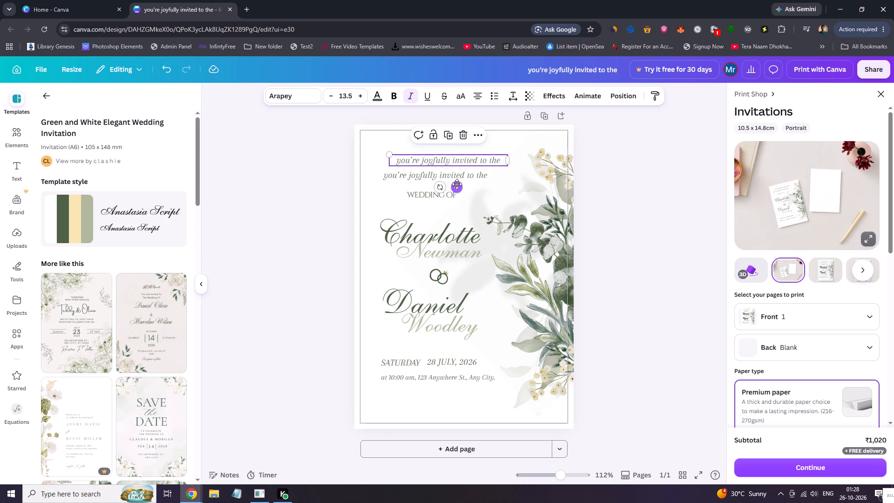
left_click_drag(456, 186, 444, 198)
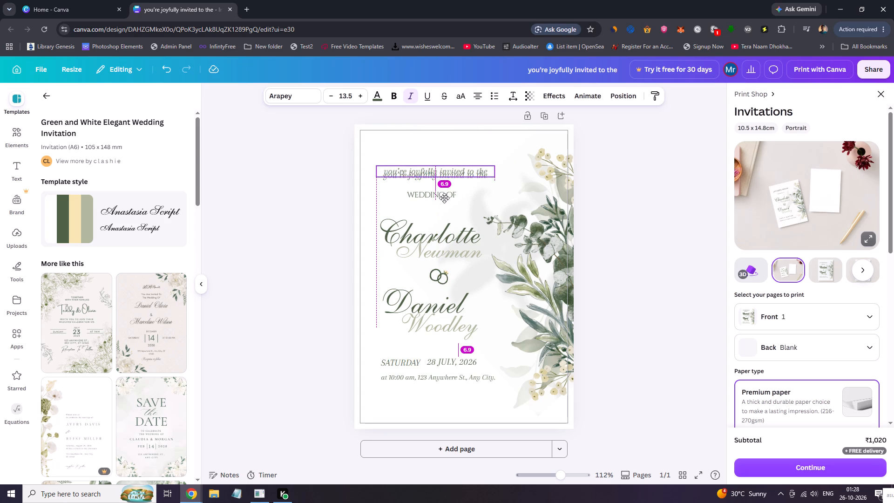
left_click_drag(444, 198, 444, 195)
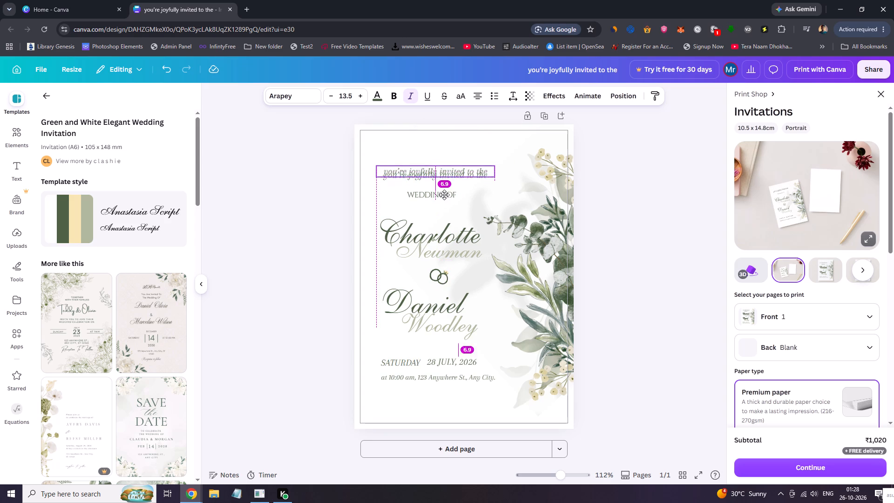
left_click_drag(444, 195, 444, 201)
left_click(444, 201)
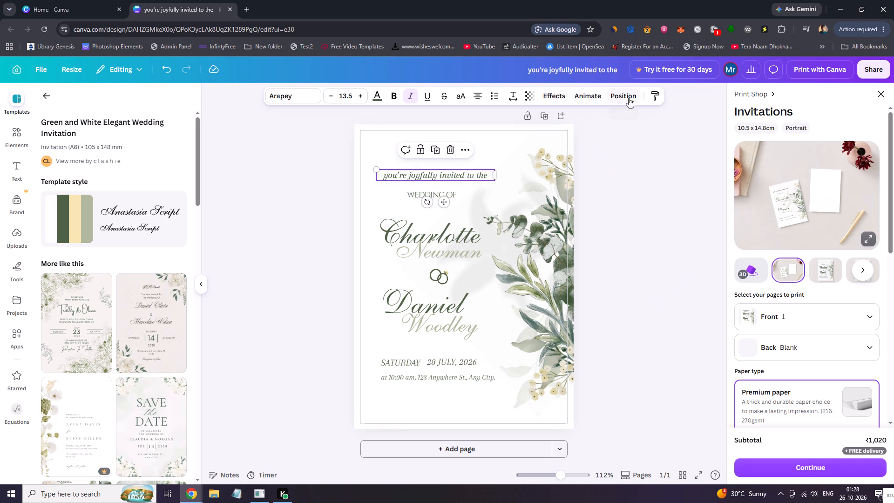
Delete the original "you're joyfully invited to the" layer lying beneath the retyped line.
left_click(629, 98)
left_click(155, 122)
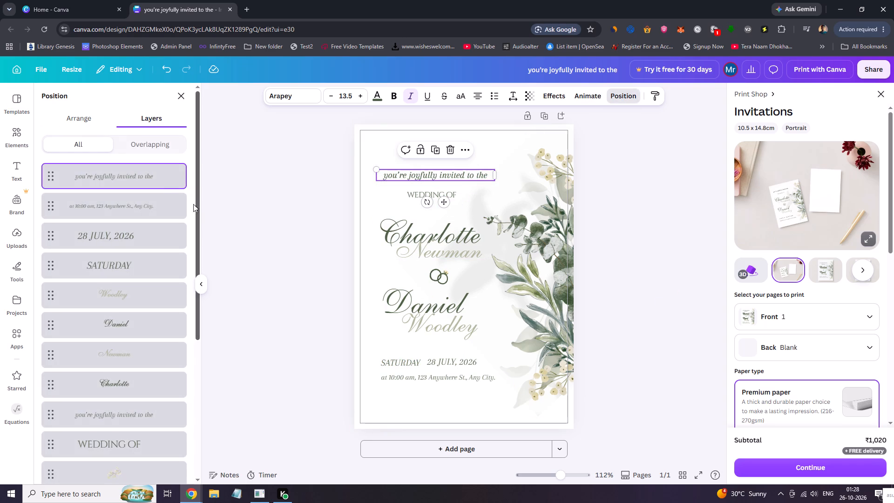
left_click(127, 204)
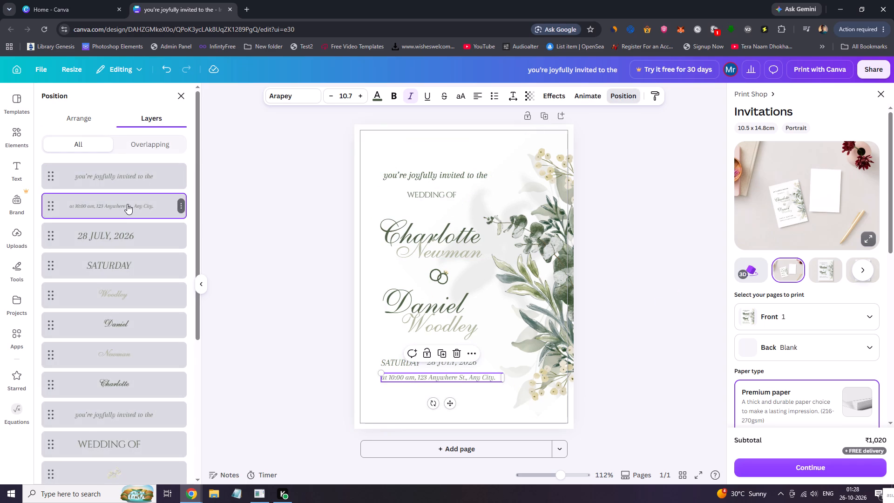
left_click(124, 178)
left_click(148, 421)
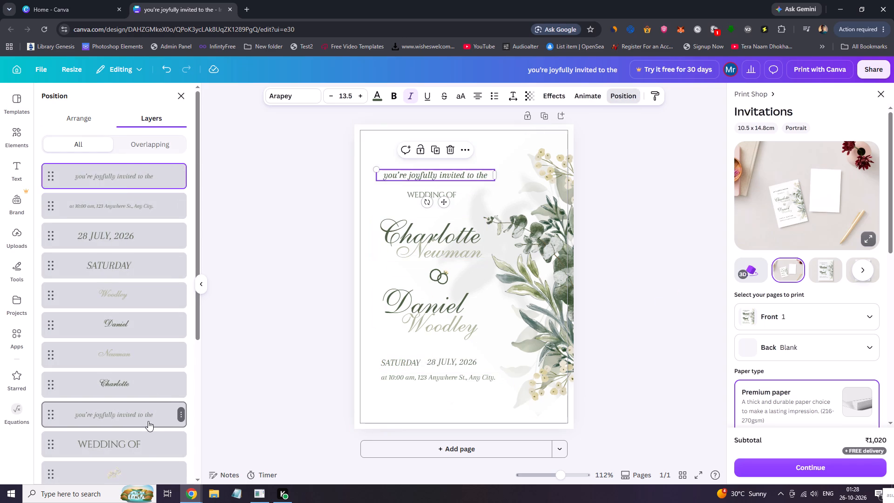
key("Delete")
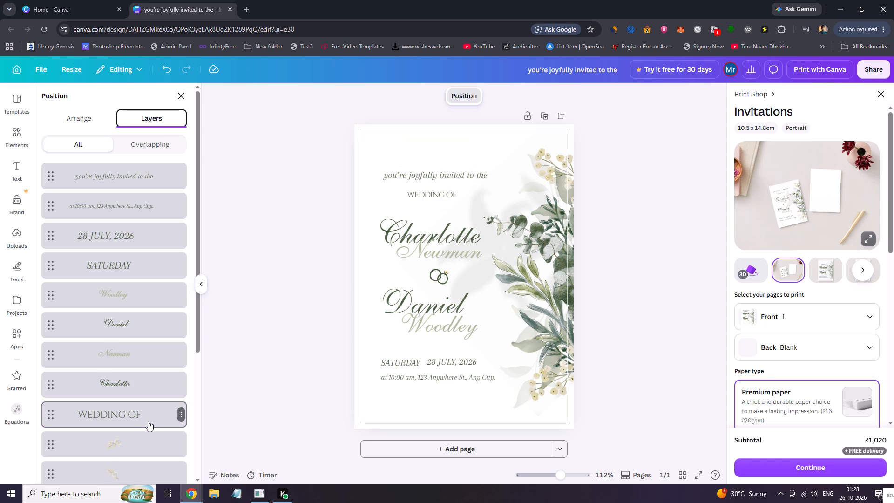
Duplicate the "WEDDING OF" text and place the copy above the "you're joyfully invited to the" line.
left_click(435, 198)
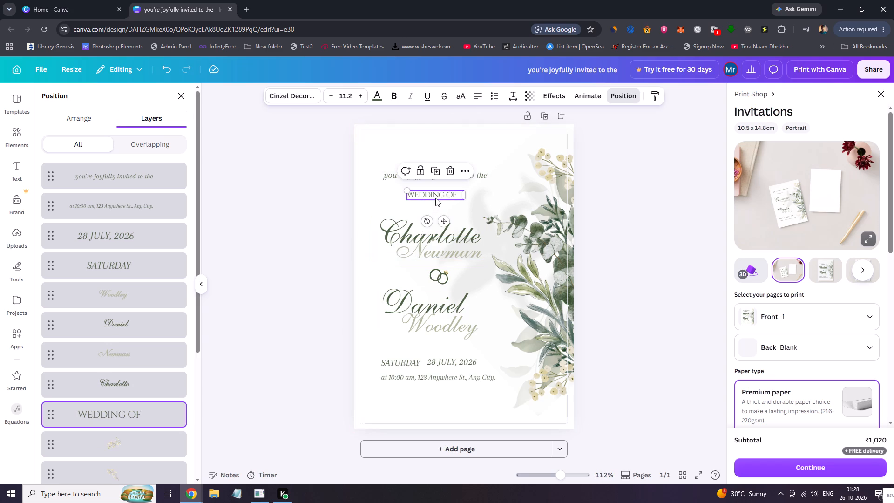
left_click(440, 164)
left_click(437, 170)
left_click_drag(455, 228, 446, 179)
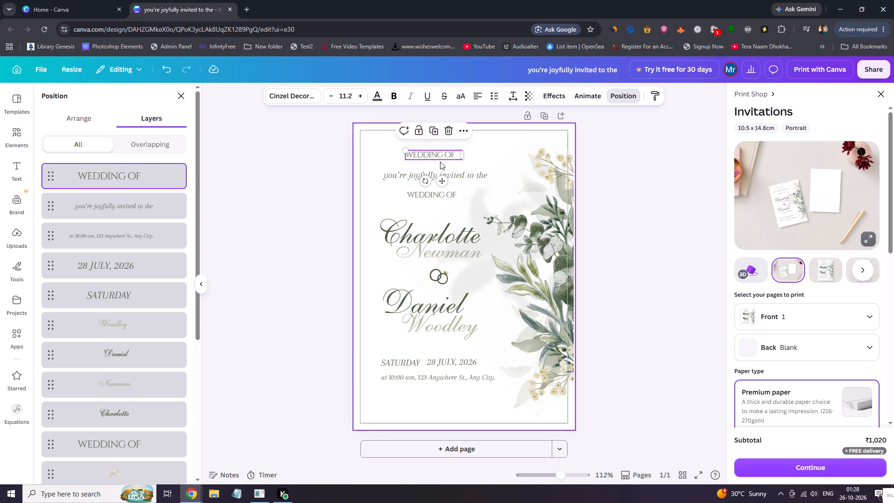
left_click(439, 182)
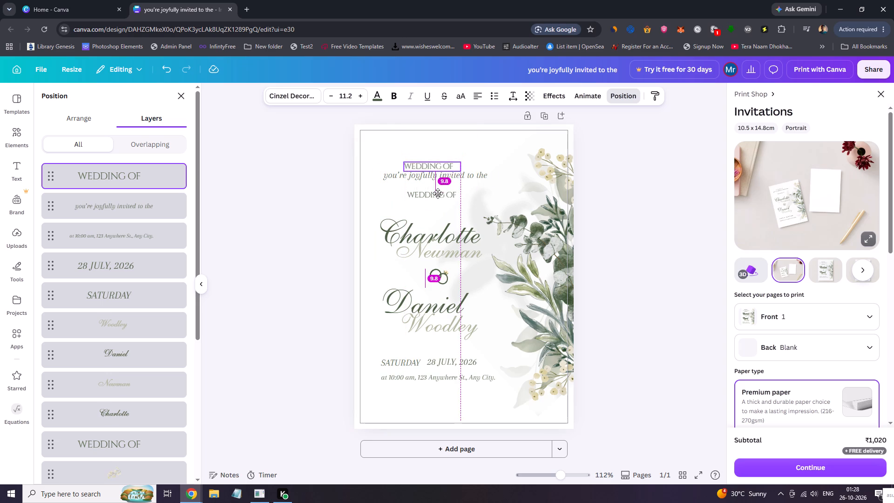
Replace the text of the original "WEDDING OF" line with "Wedding Of".
double_click(427, 196)
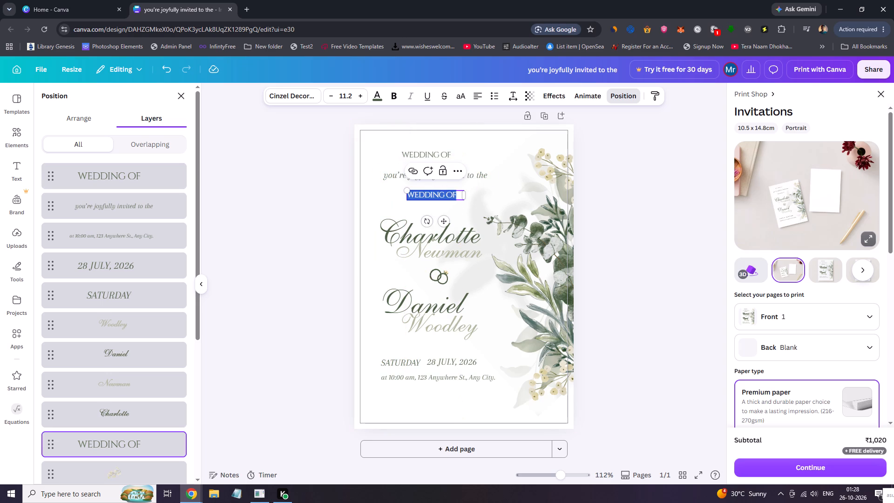
type("Wedding")
key("space")
type("Of")
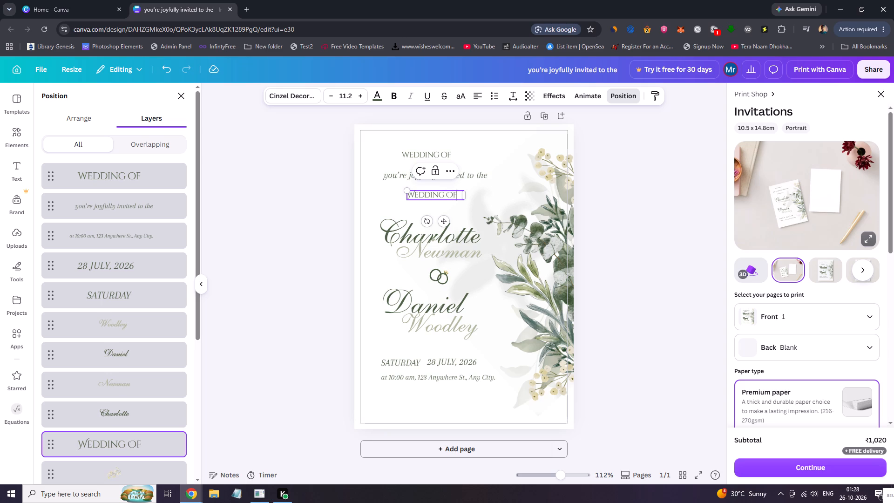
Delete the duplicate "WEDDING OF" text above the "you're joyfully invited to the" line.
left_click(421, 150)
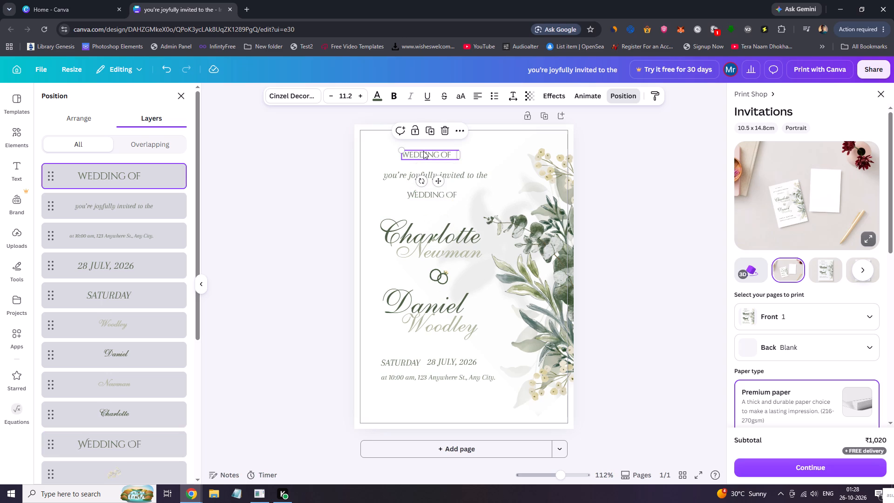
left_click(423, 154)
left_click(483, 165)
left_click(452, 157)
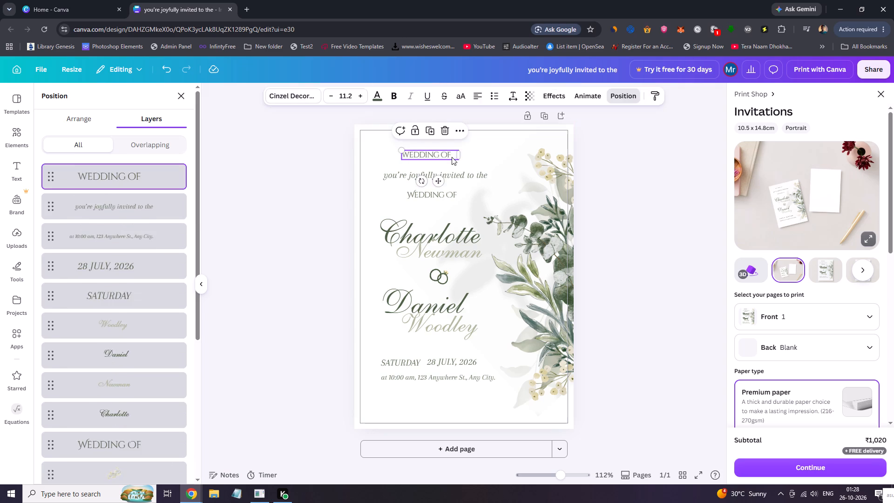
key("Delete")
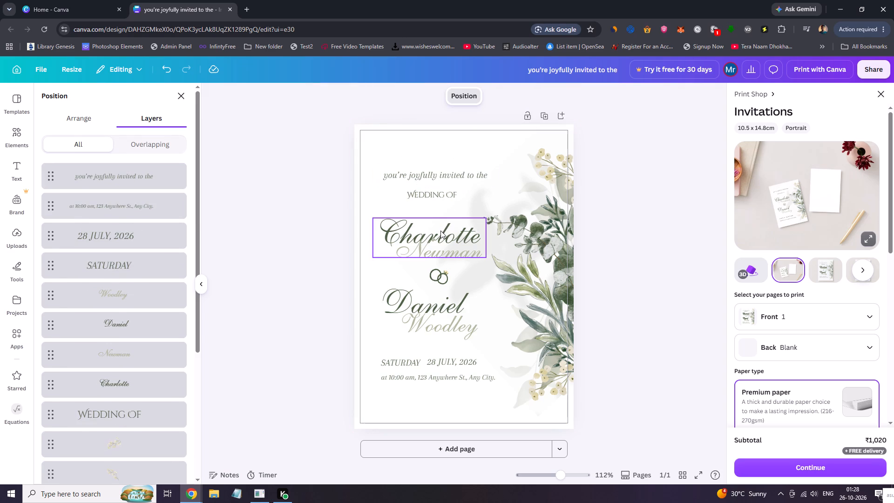
Duplicate the name "Charlotte" and place the copy above the original, over the two introductory text lines.
left_click(440, 231)
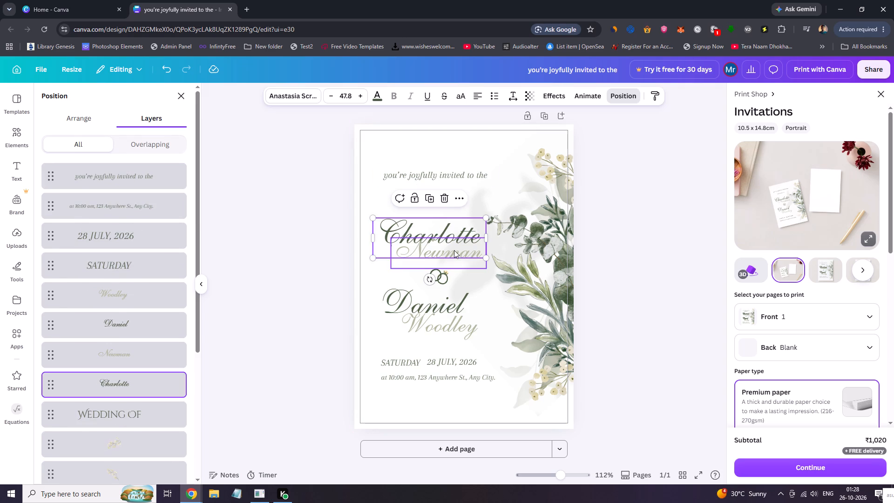
left_click(432, 196)
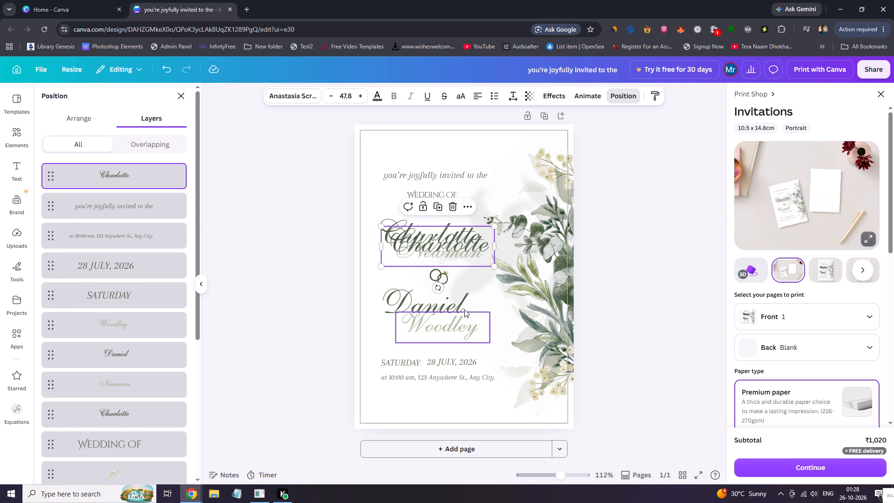
left_click_drag(461, 259, 466, 181)
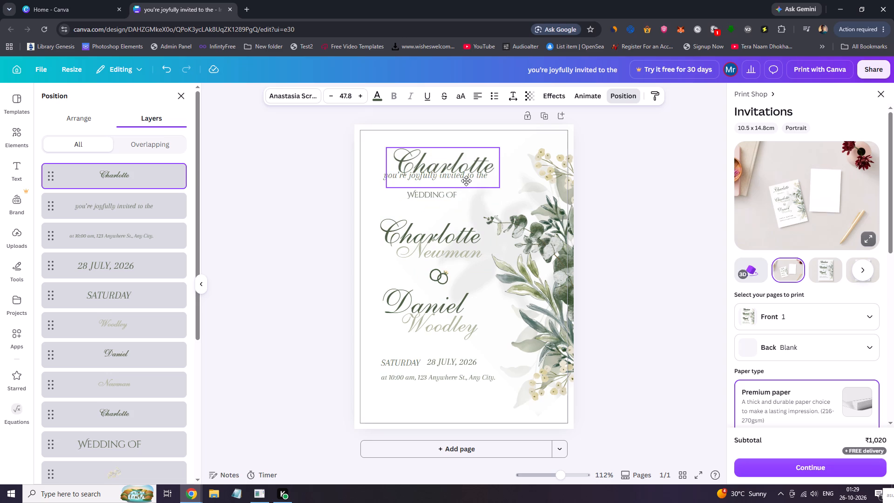
left_click_drag(466, 181, 457, 204)
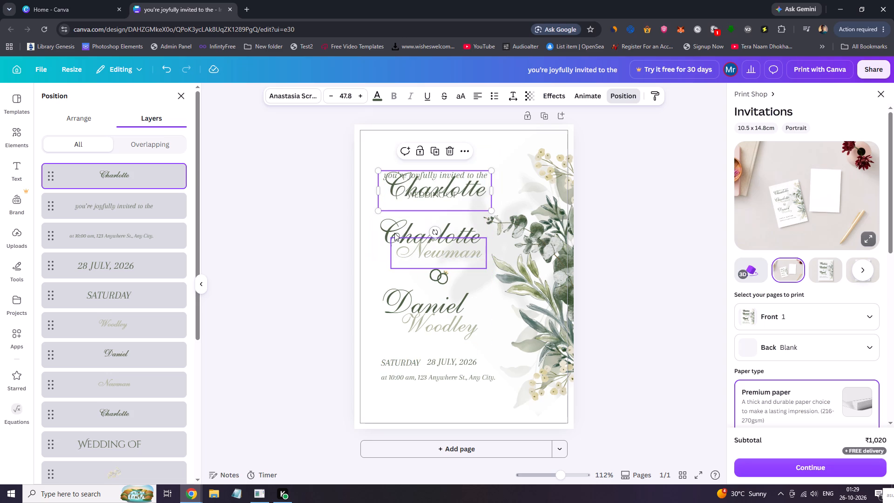
left_click(394, 233)
left_click(390, 225)
double_click(390, 225)
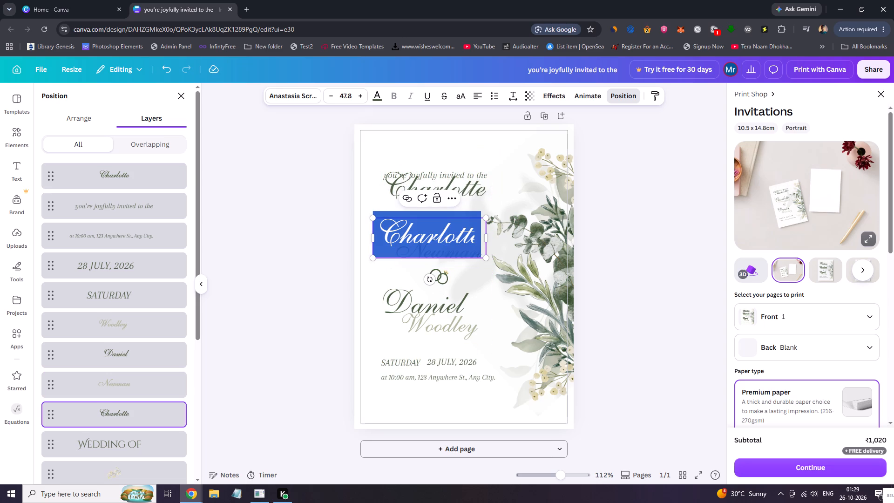
key("shift+c")
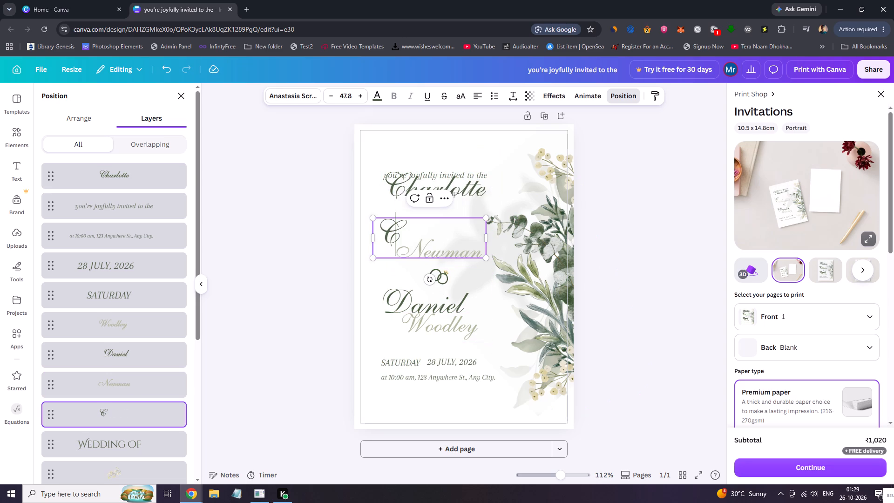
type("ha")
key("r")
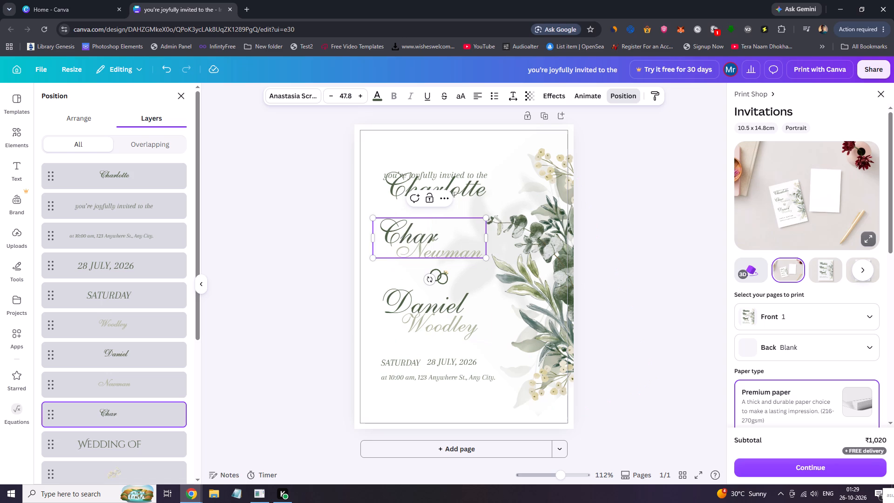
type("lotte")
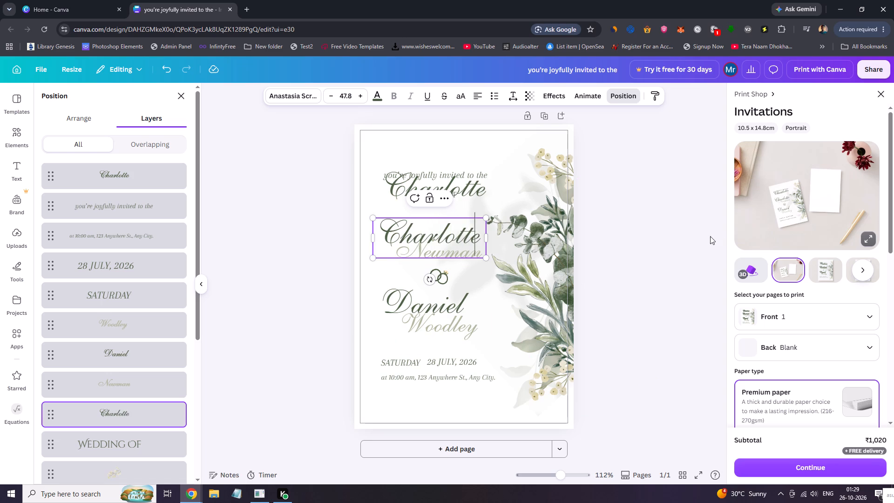
left_click(737, 258)
left_click(693, 223)
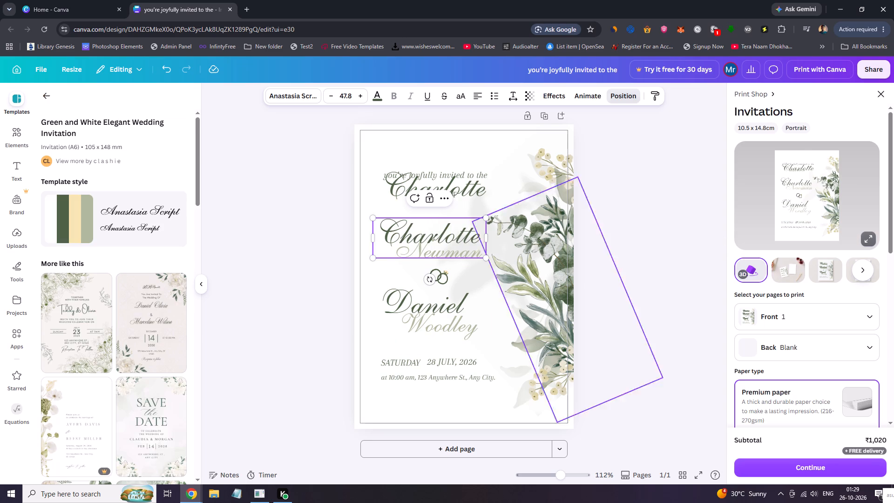
left_click(410, 261)
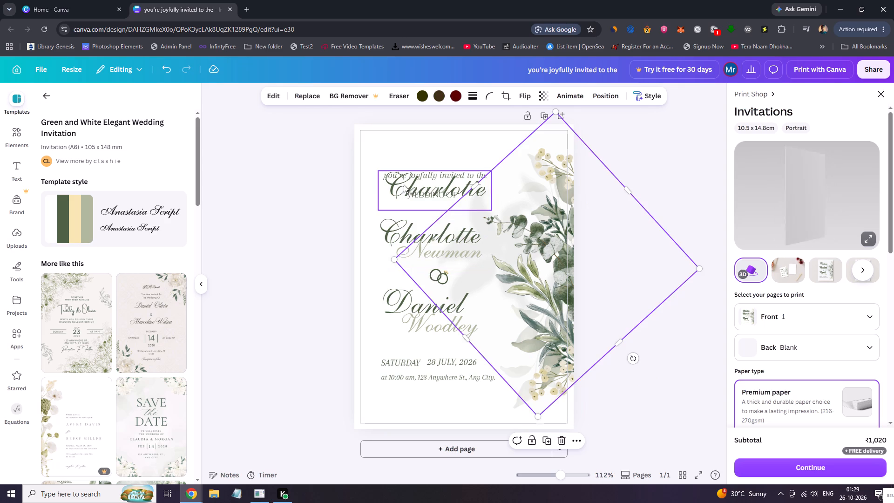
Delete the duplicate "Charlotte" lying over the two introductory text lines.
left_click(405, 187)
key("Delete")
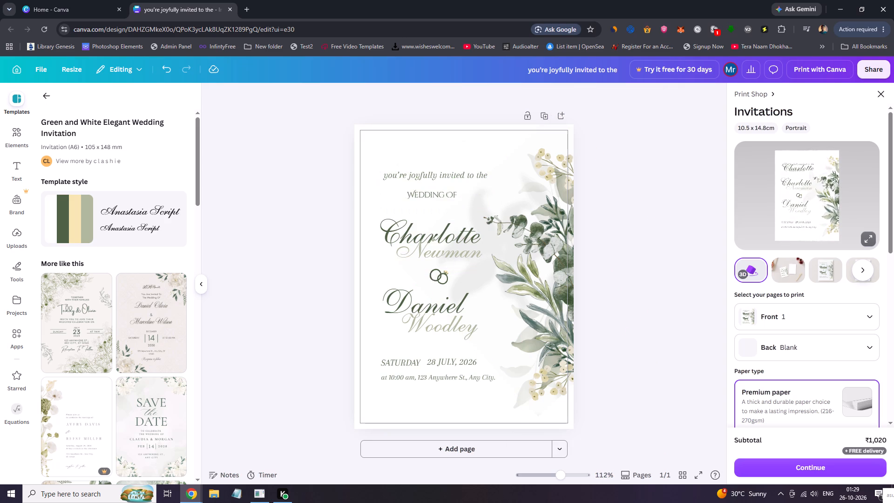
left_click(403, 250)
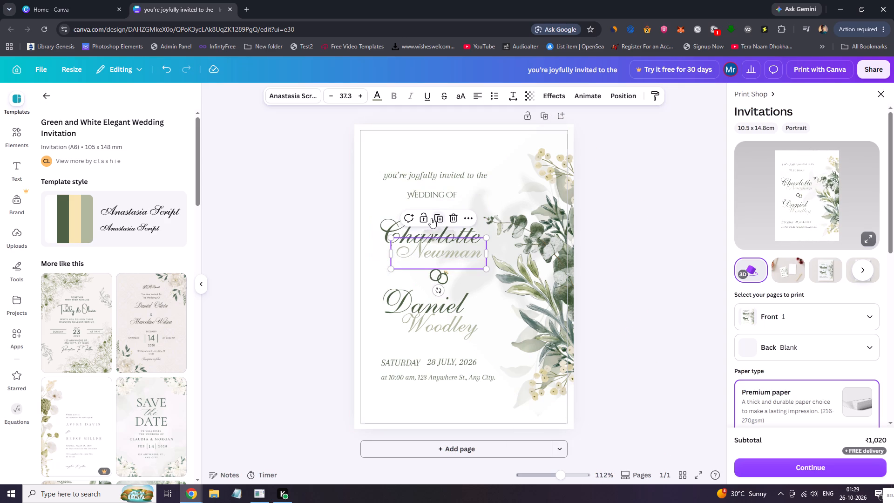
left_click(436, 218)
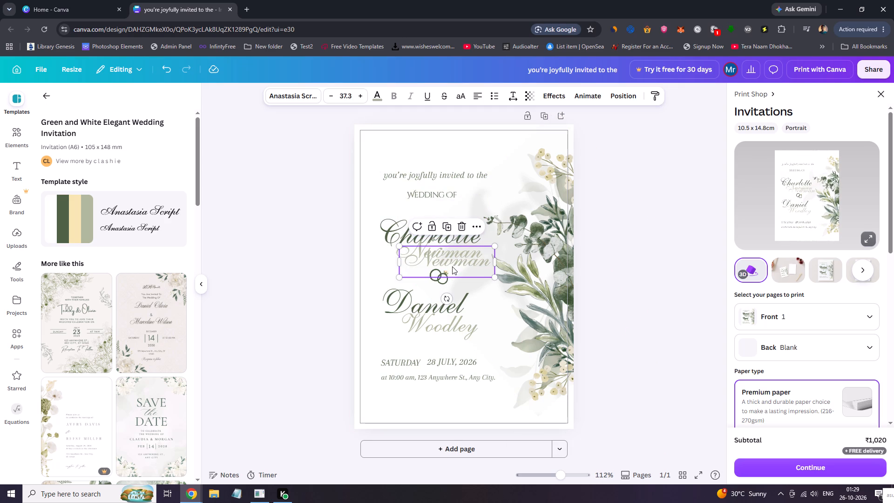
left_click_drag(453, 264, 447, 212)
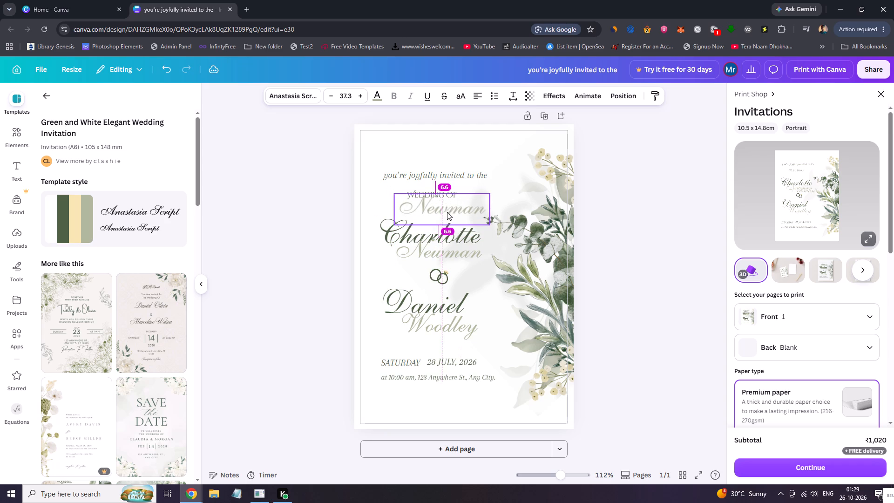
left_click(453, 254)
left_click(453, 254)
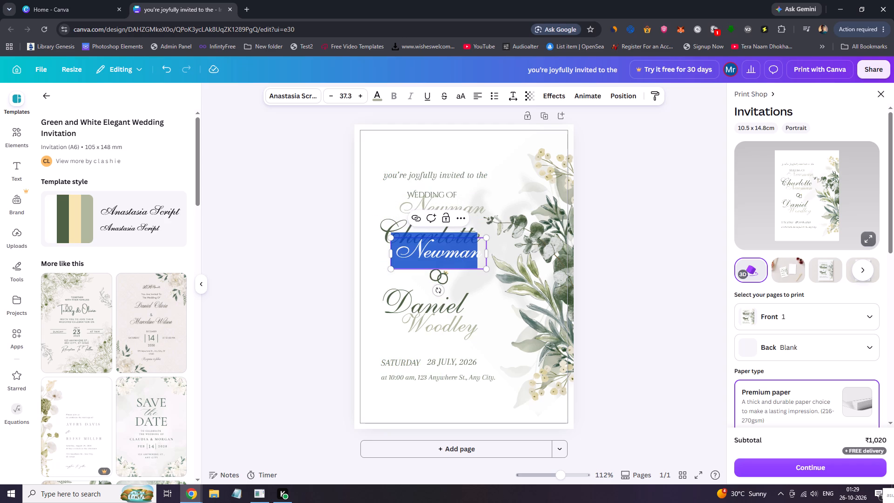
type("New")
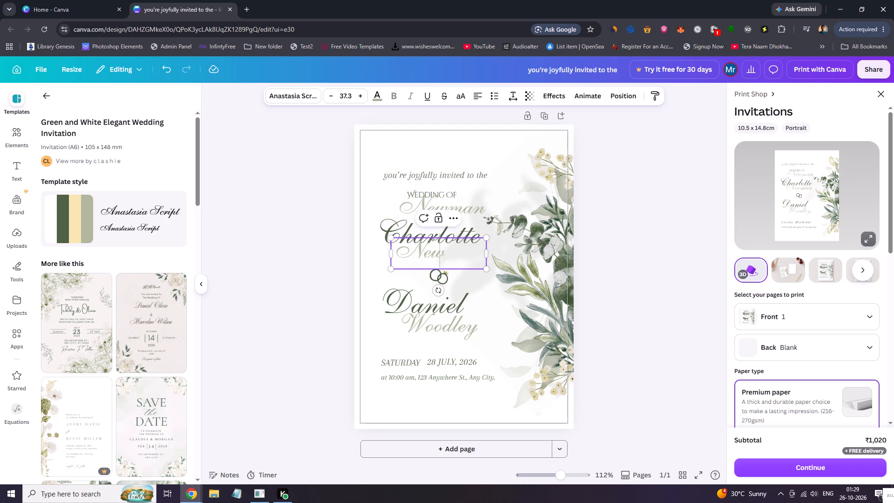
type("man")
left_click(640, 302)
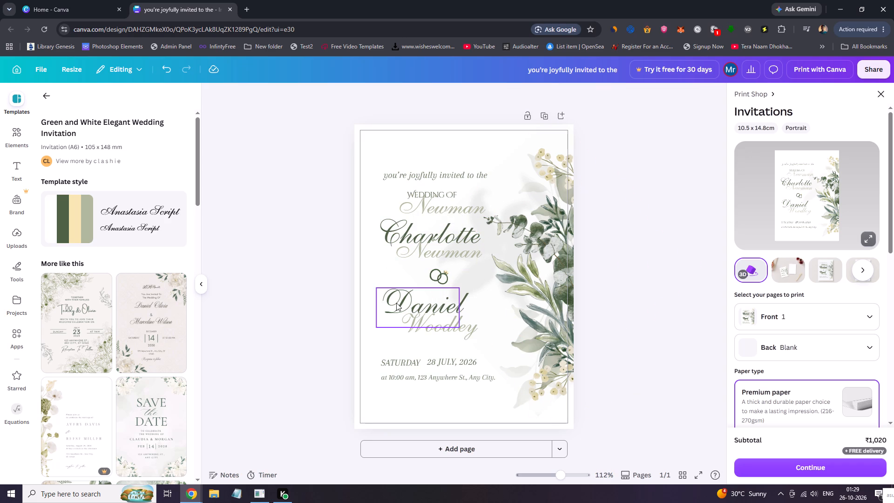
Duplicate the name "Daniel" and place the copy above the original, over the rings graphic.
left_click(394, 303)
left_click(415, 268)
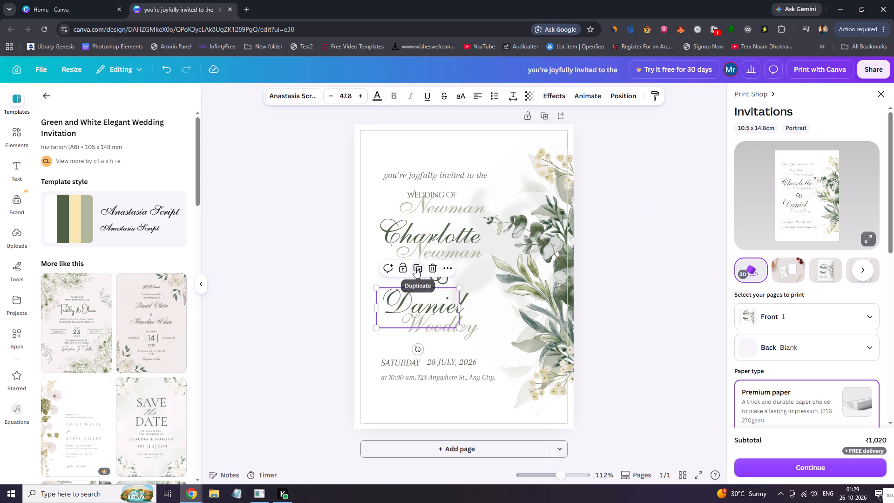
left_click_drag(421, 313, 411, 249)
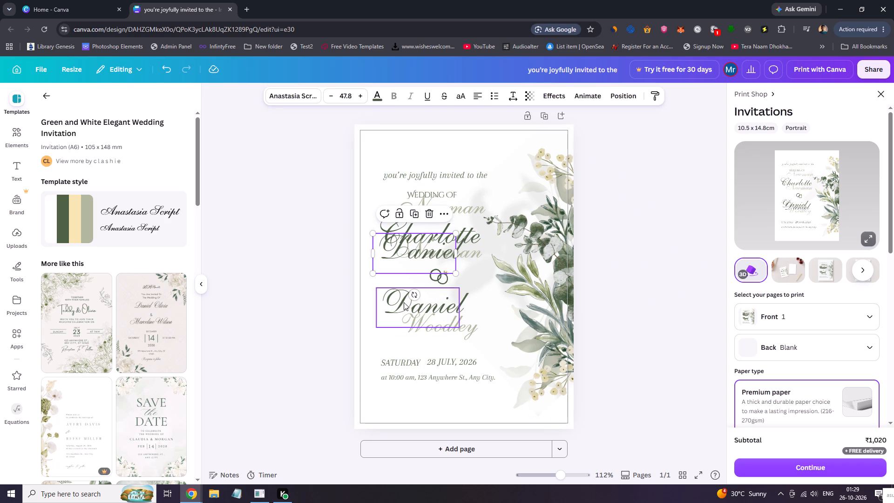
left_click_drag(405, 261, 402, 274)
Retype the original name below the rings graphic as "Daniel".
double_click(404, 297)
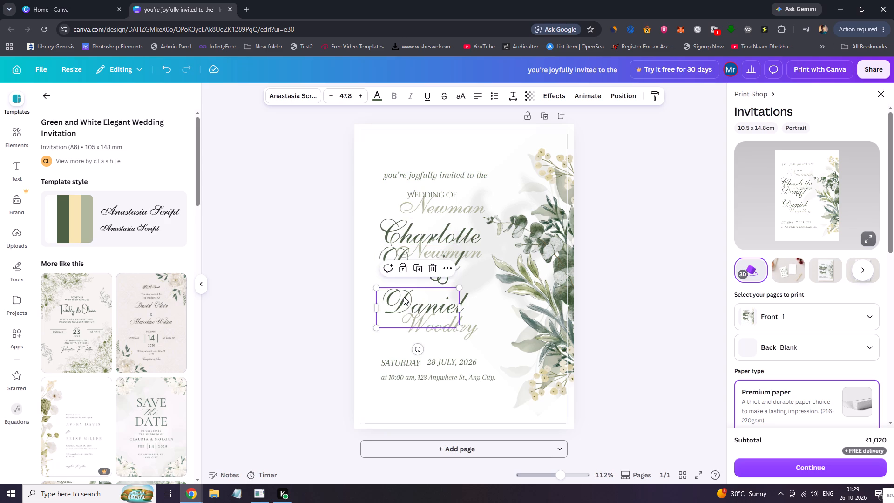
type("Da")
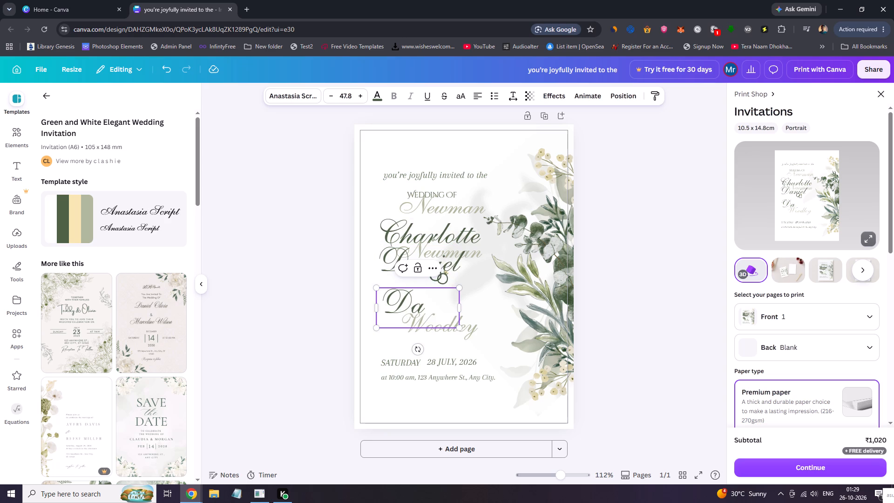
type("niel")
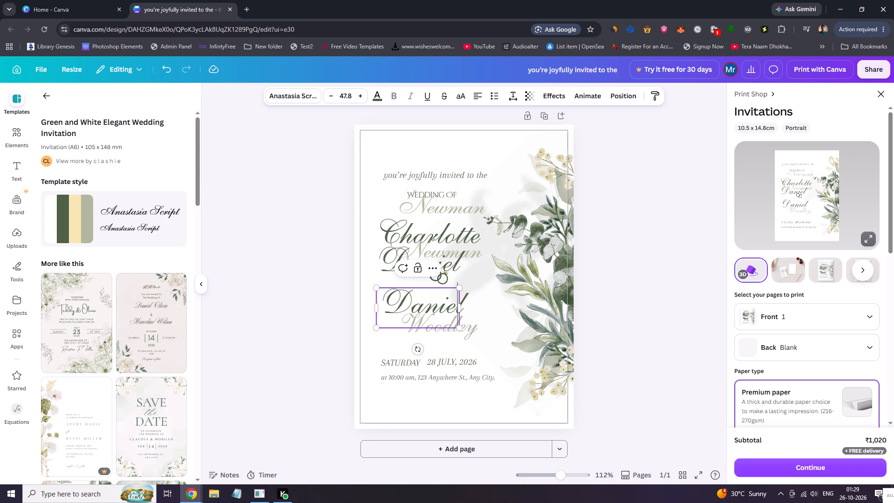
left_click(657, 333)
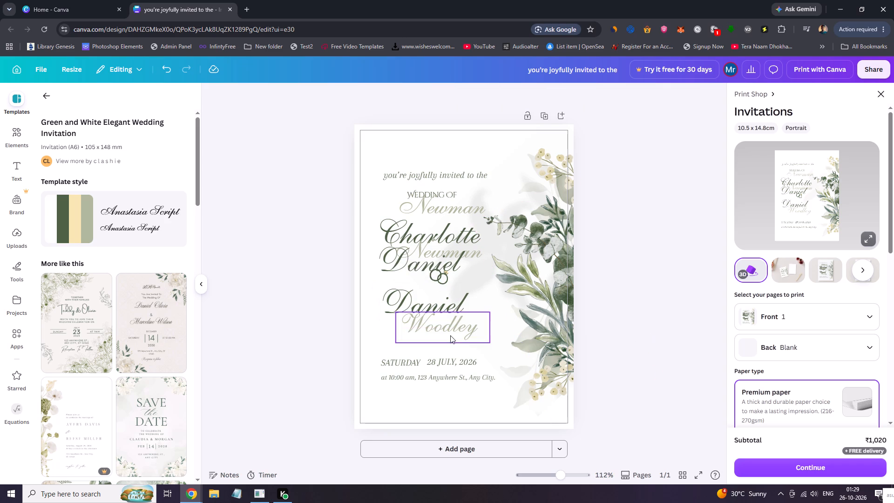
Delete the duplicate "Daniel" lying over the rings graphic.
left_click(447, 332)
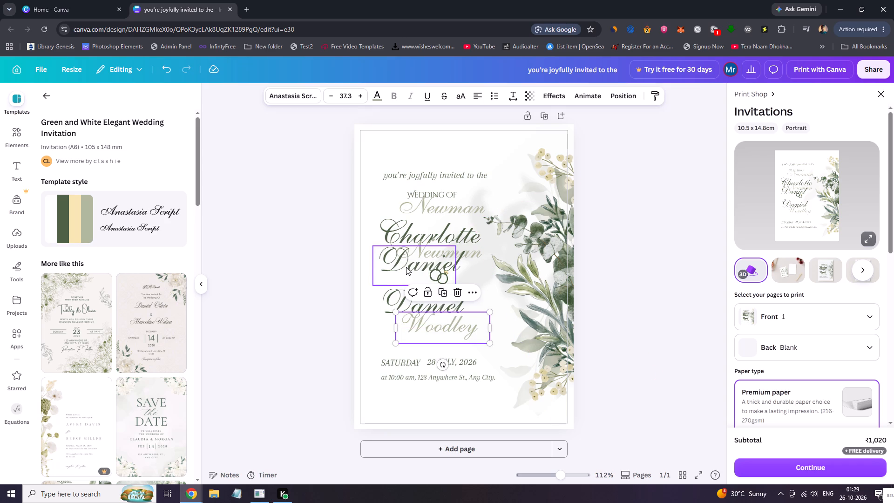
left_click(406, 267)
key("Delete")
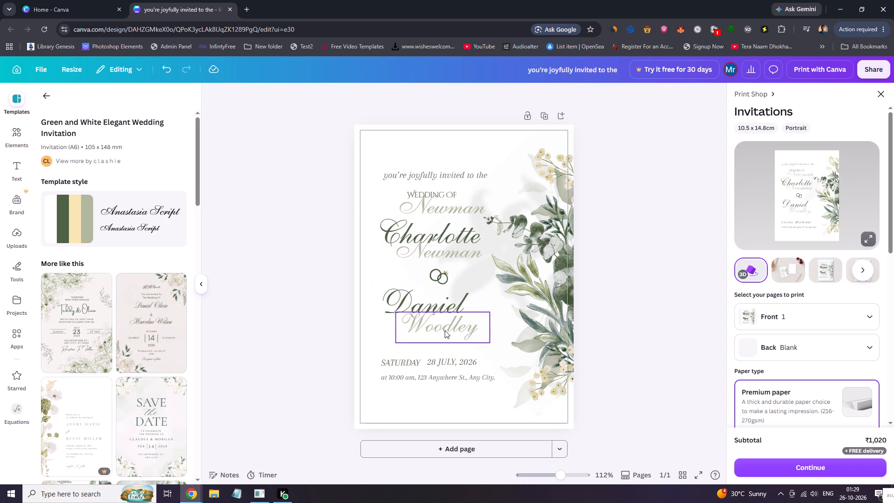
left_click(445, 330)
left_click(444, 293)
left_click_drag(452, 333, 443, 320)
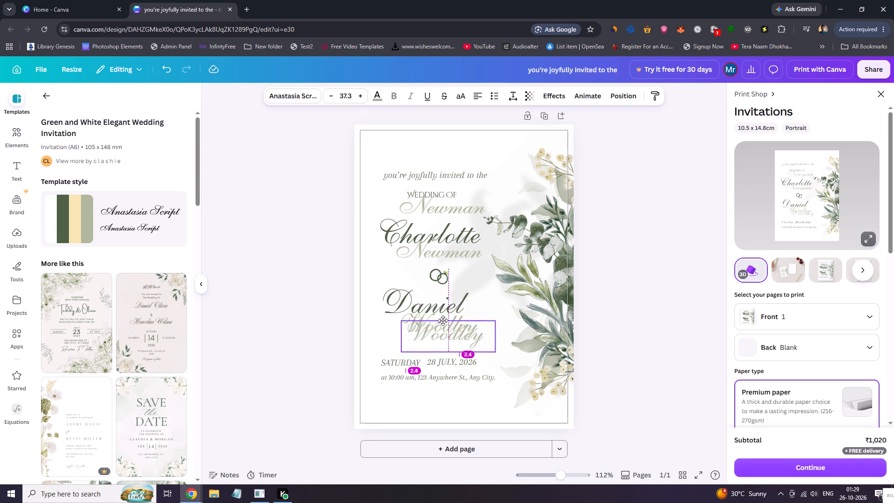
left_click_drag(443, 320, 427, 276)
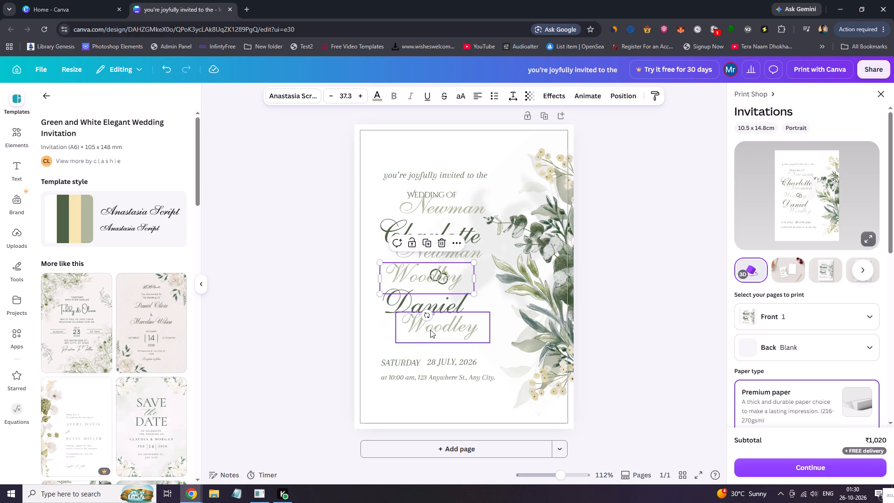
double_click(430, 330)
key("shift+w")
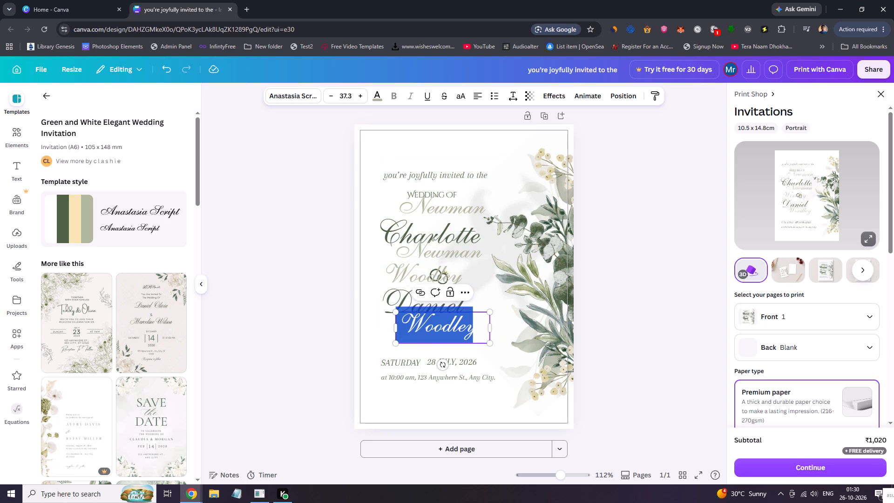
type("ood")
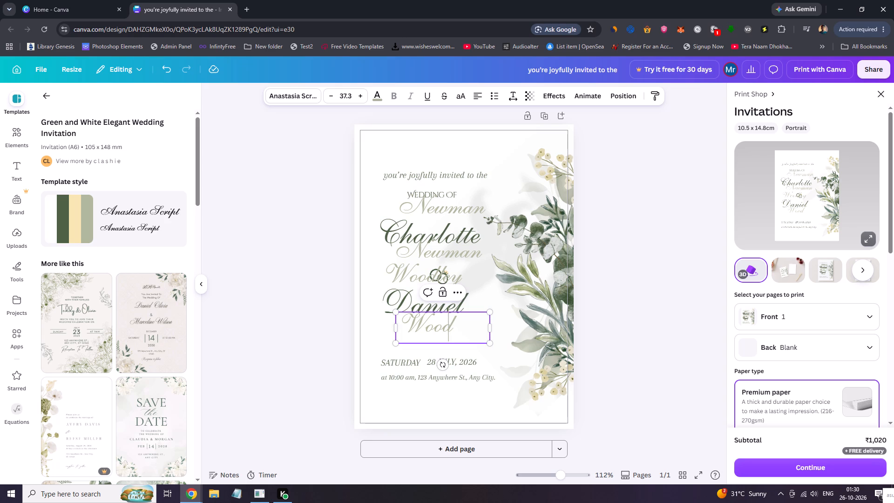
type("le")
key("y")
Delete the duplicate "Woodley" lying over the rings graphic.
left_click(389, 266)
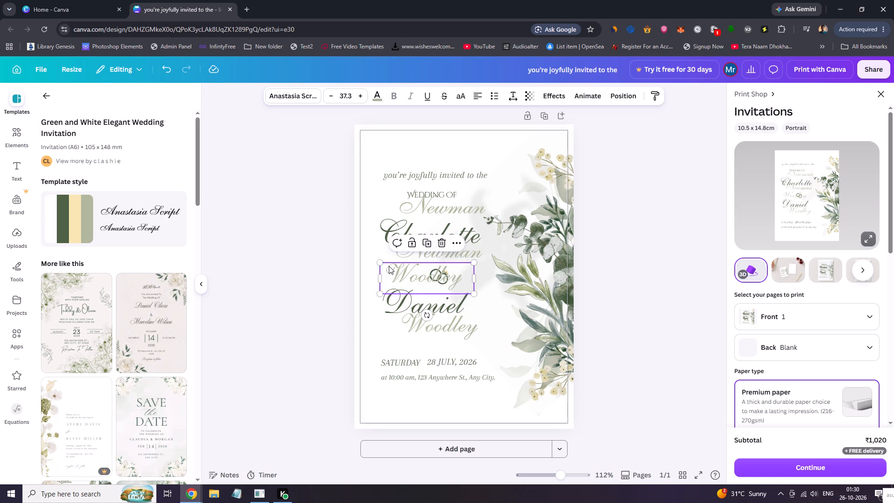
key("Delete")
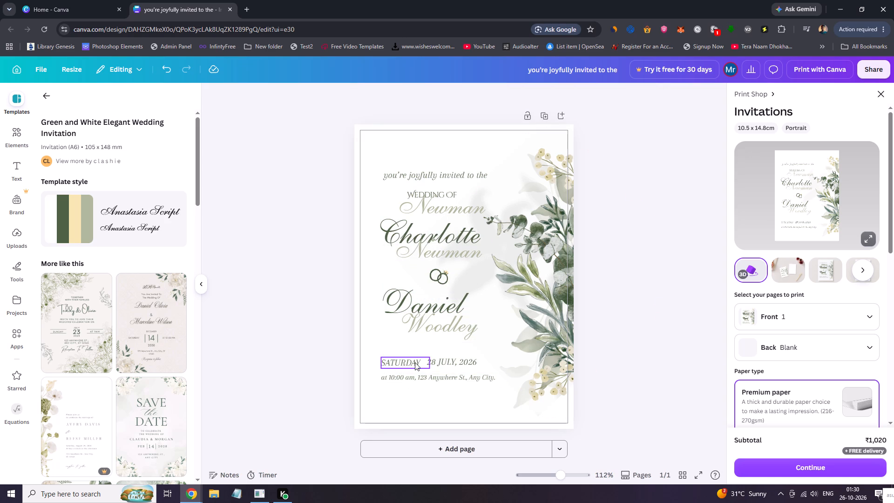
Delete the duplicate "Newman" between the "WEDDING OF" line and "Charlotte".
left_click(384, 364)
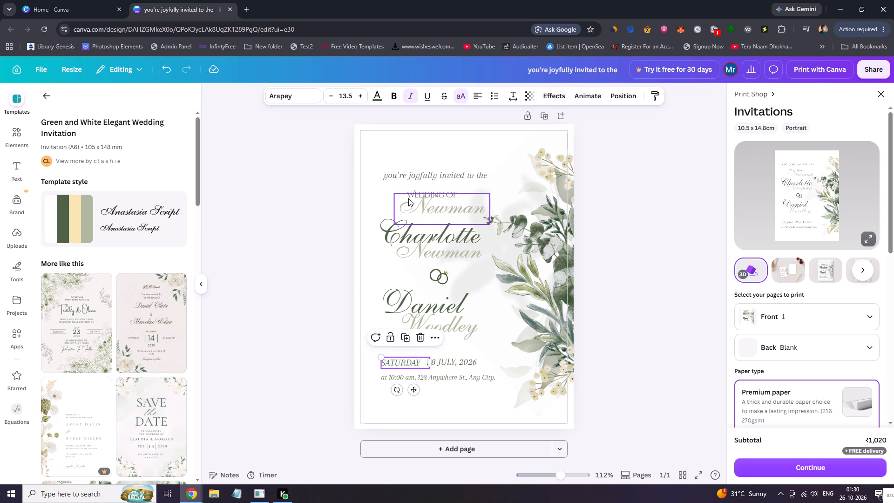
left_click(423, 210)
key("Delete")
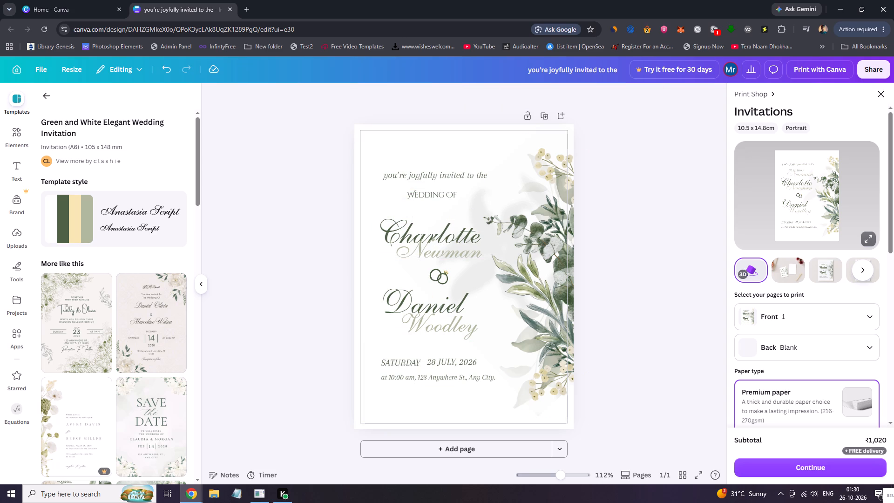
Replace the weekday beside the wedding date with "Monday".
left_click(396, 361)
left_click(710, 313)
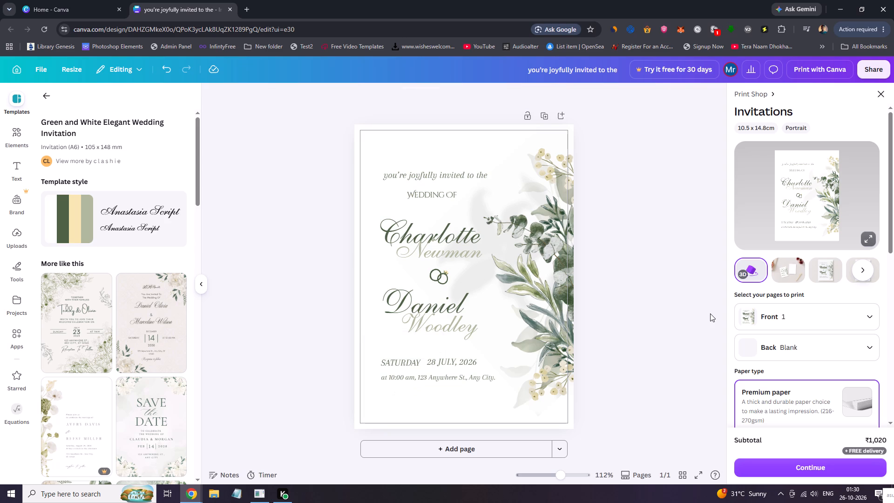
triple_click(402, 366)
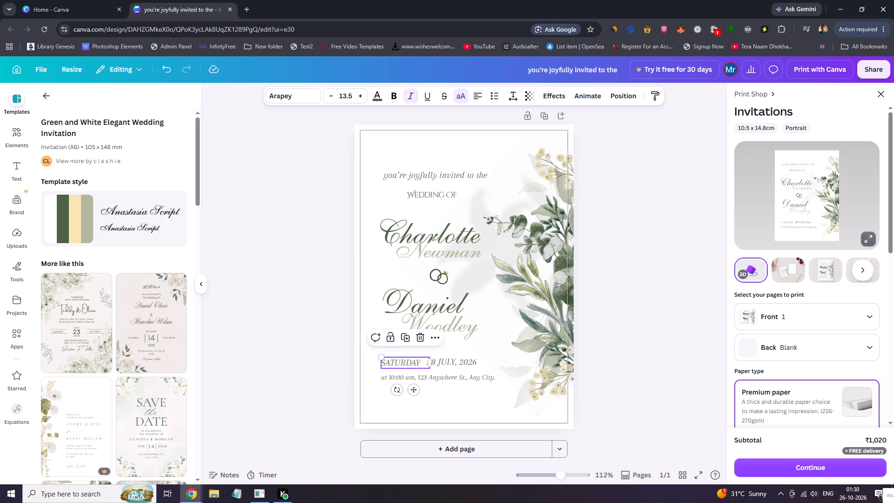
type("Monday")
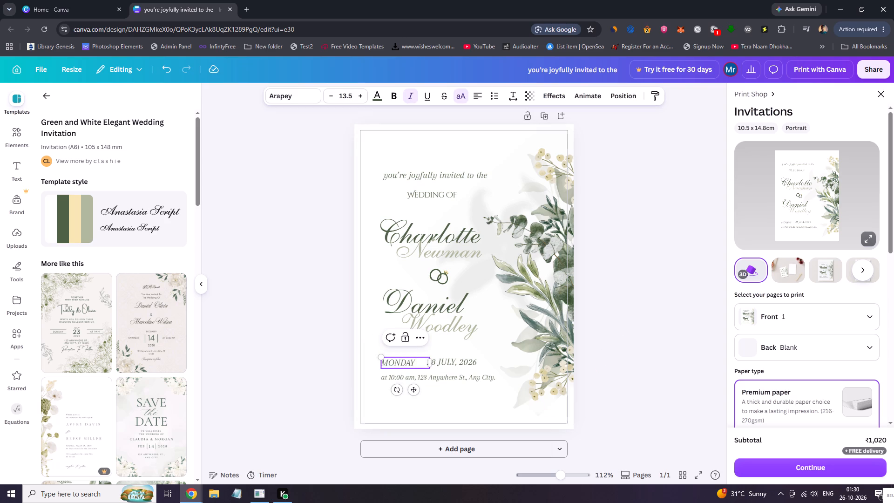
Set the day number in the wedding date to 15.
double_click(453, 363)
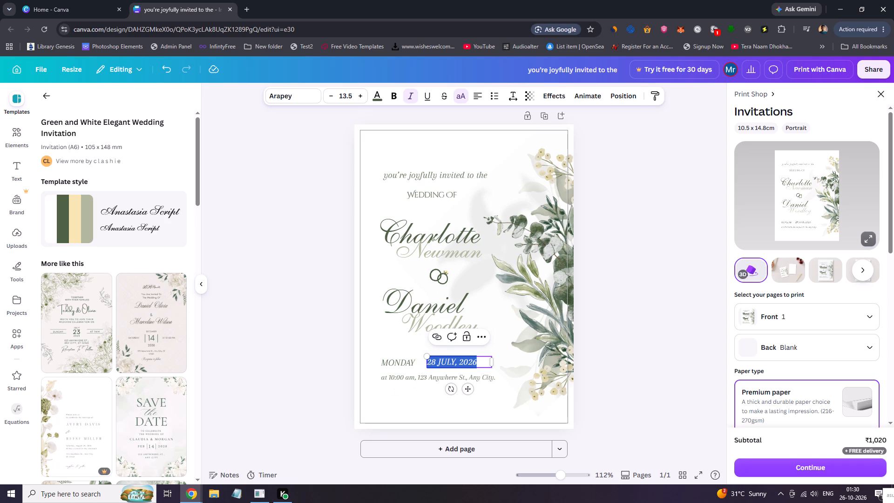
left_click(435, 363)
left_click_drag(435, 363, 429, 361)
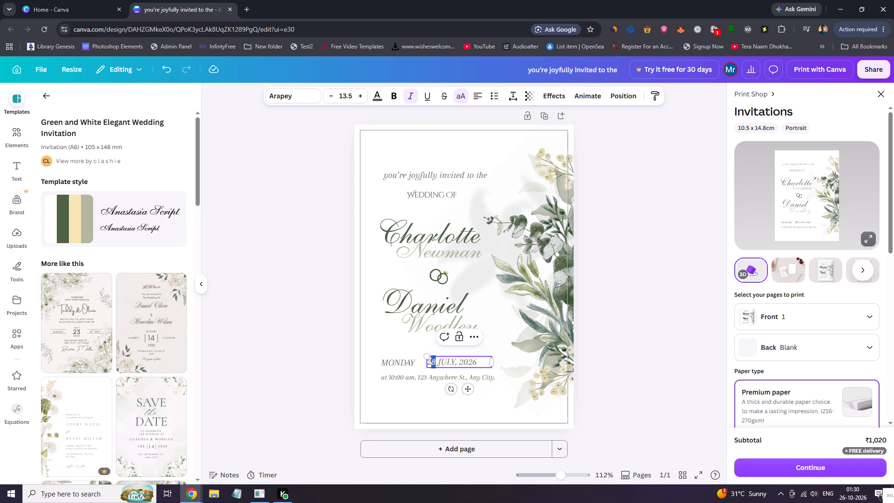
left_click_drag(429, 361, 428, 361)
type("15")
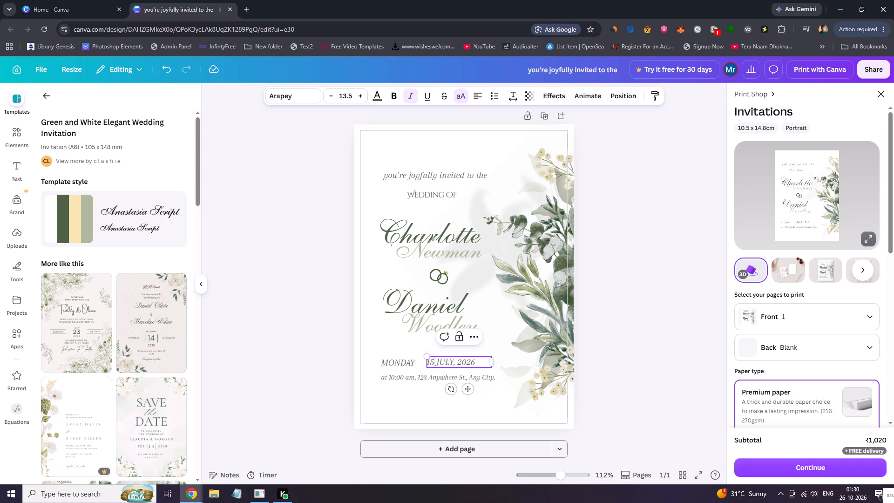
type("00")
key("BackSpace")
key("BackSpace")
Replace the month in the wedding date with "November".
key("Right")
key("Right")
key("Right")
key("Right")
key("Right")
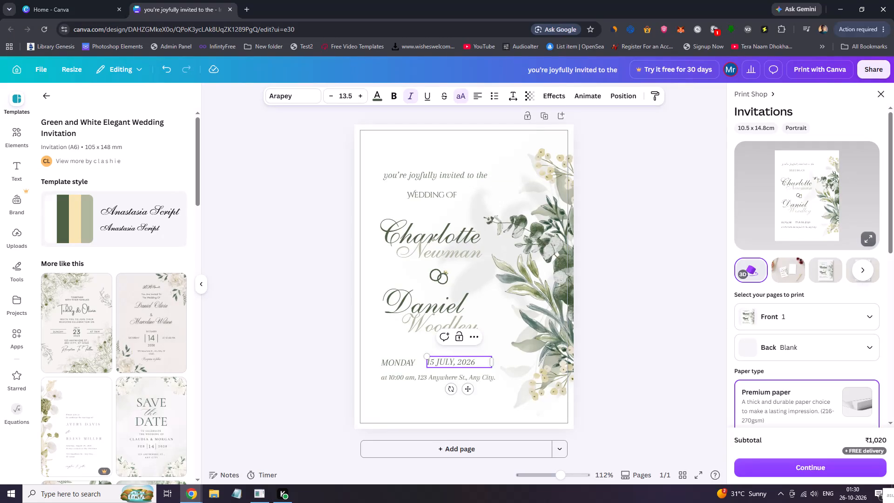
key("BackSpace")
key("BackSpace")
key("BackSpace")
key("BackSpace")
type("Novem")
type("ber")
key("space")
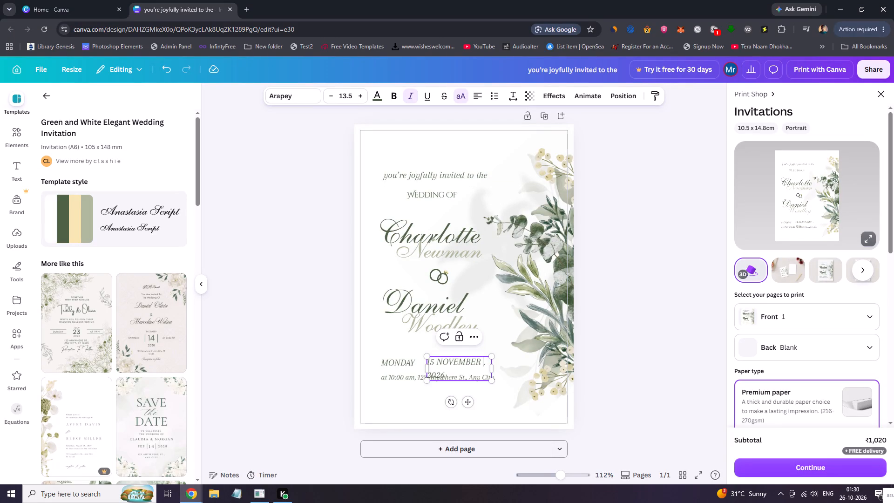
Enter the year 2026 directly after "November" and delete the old year and comma that follow it.
type("2026")
left_click_drag(449, 377, 471, 377)
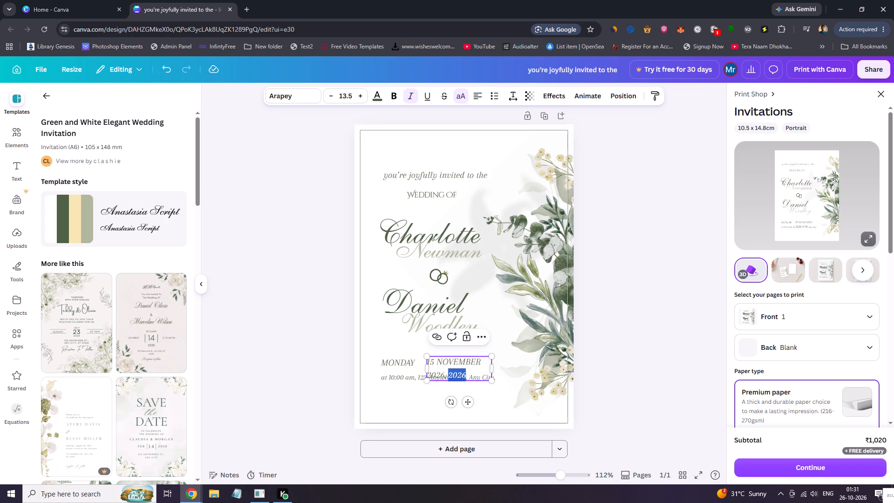
key("BackSpace")
key("BackSpace")
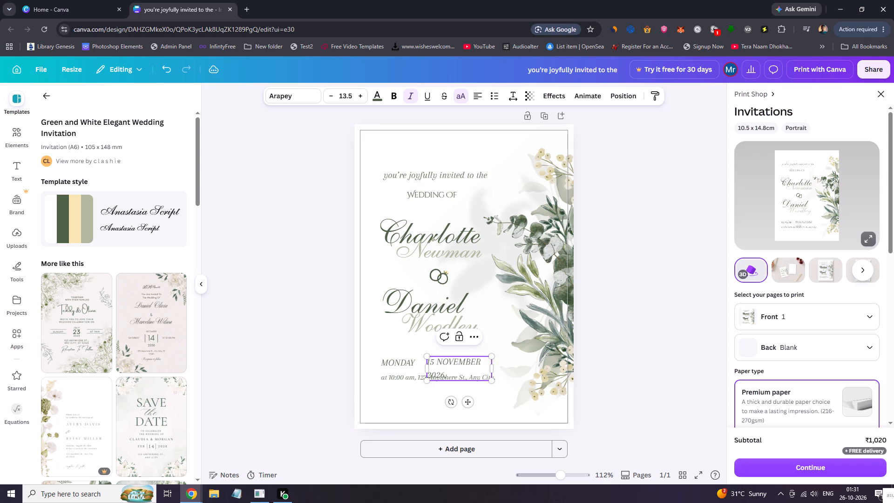
key("BackSpace")
Widen the wedding date's text box so that "15 November 2026" fits on one line.
key("Left")
key("Left")
key("Left")
key("Left")
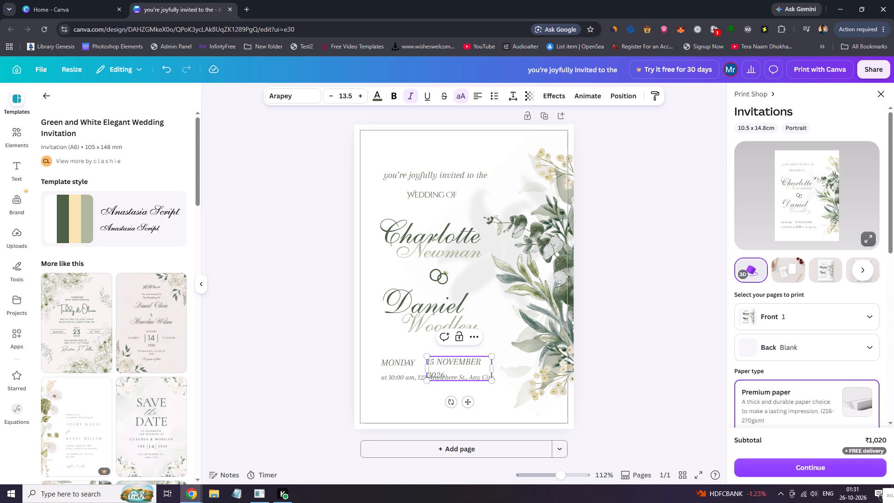
left_click_drag(493, 369, 509, 369)
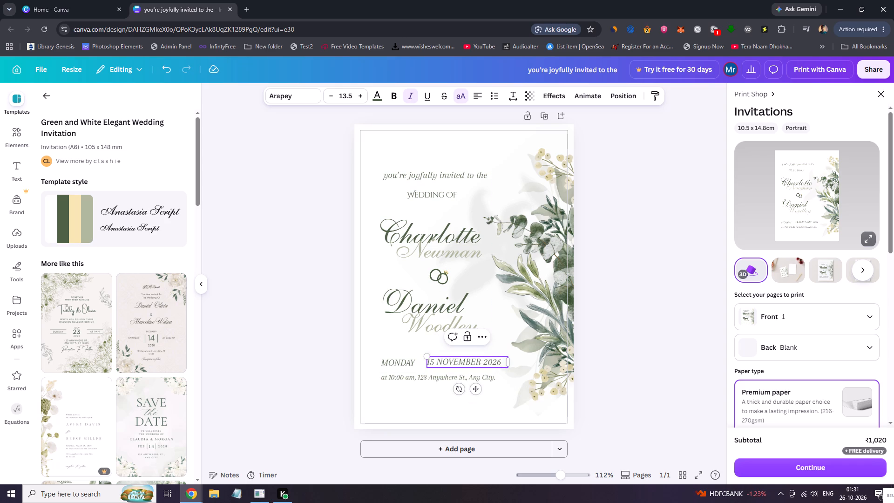
Insert a comma after "November" so the date reads "15 November, 2026".
key("F12")
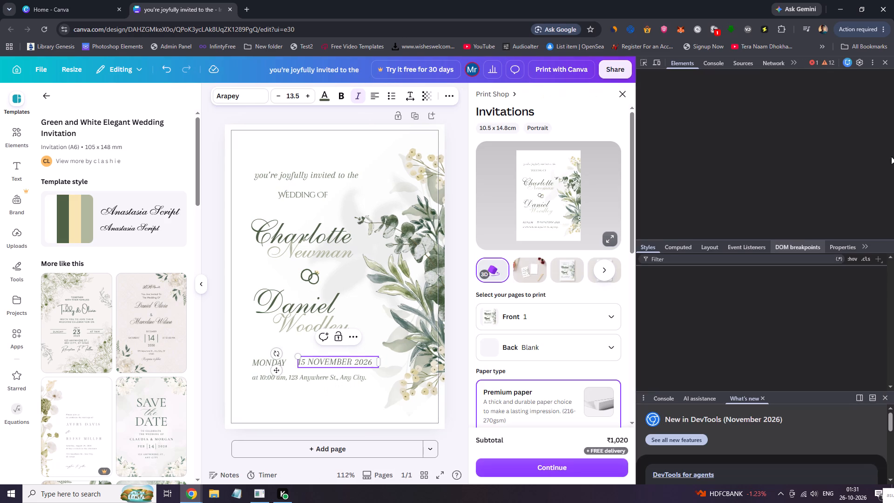
left_click(882, 60)
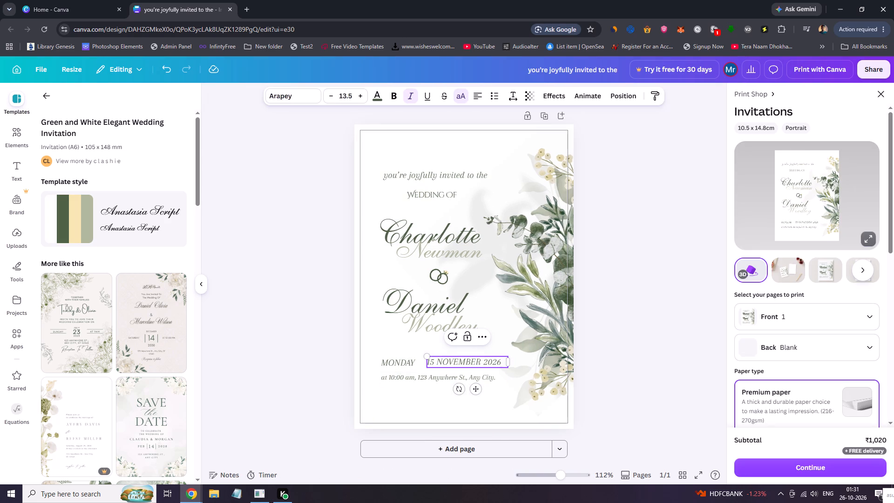
key("BackSpace")
key("comma")
key("space")
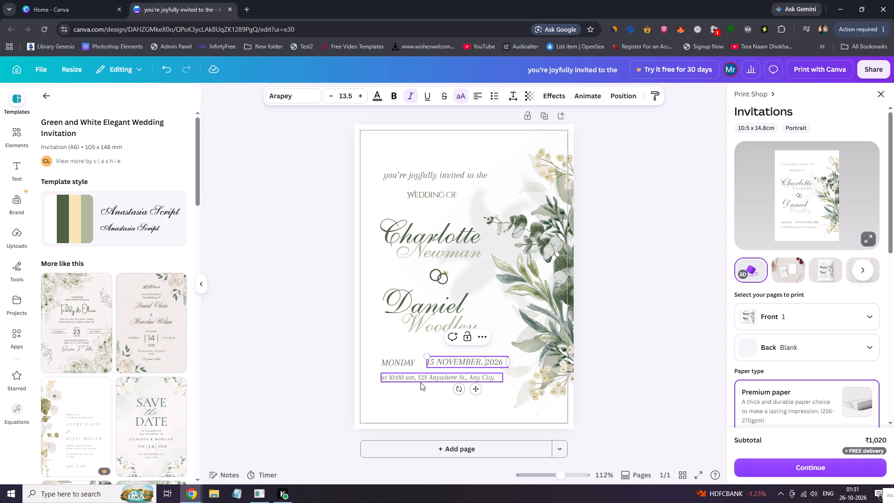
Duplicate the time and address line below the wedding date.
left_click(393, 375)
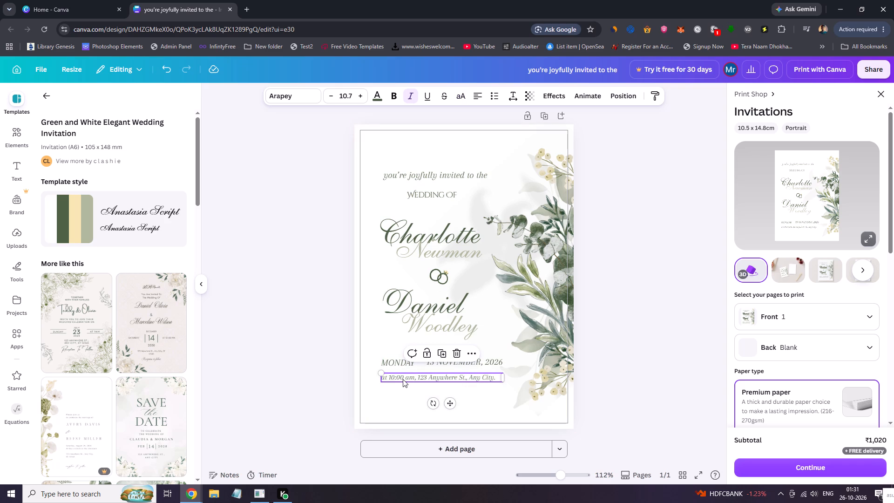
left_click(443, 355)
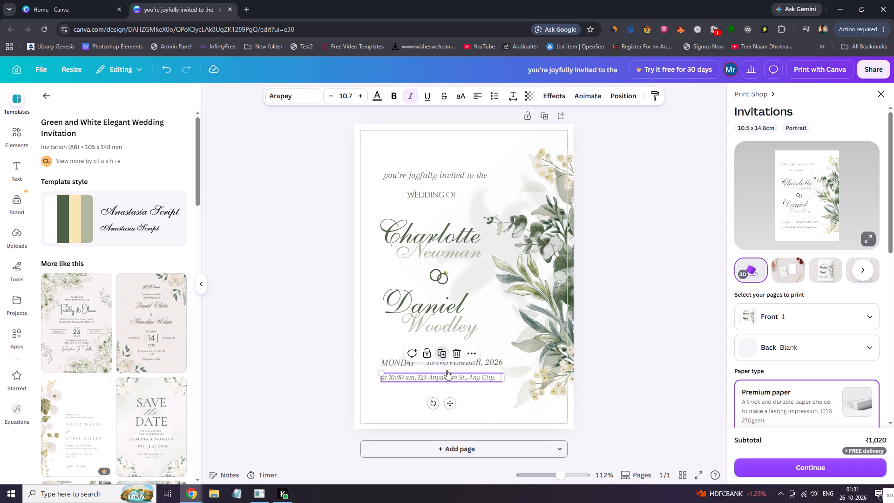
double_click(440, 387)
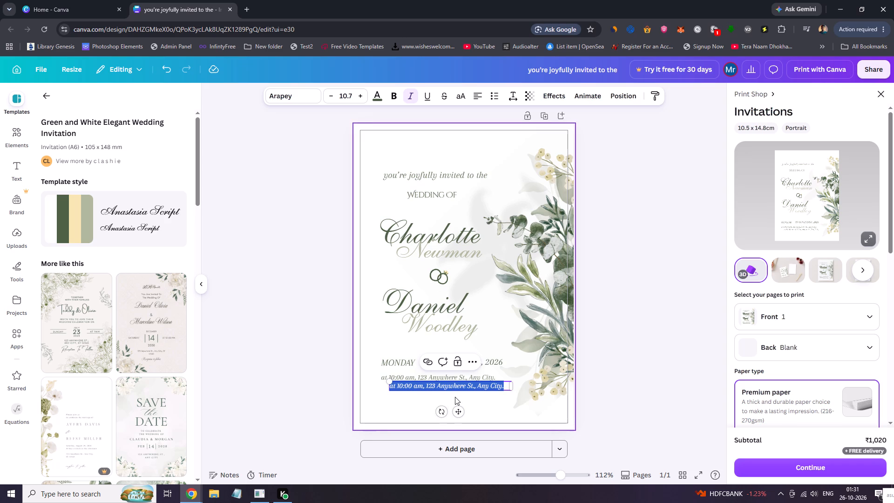
Replace the original time and address line with "at 11:00 am, 321 Anywhere St., Your City.".
left_click(433, 374)
double_click(431, 376)
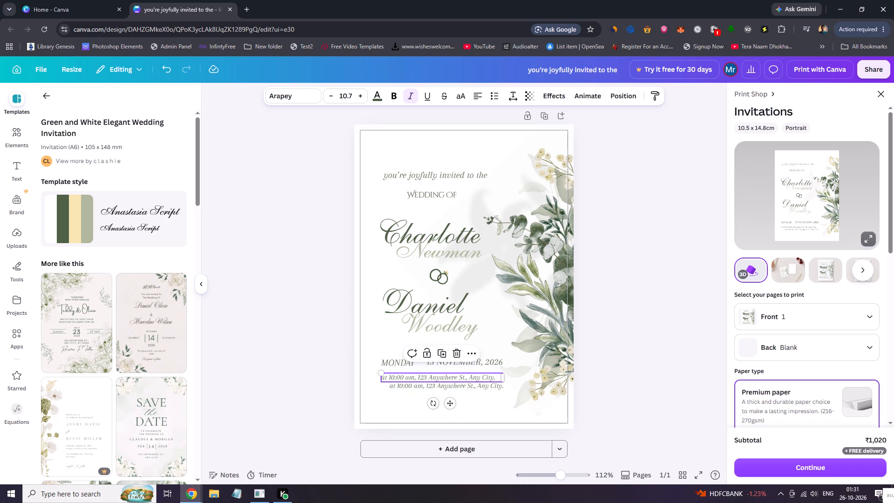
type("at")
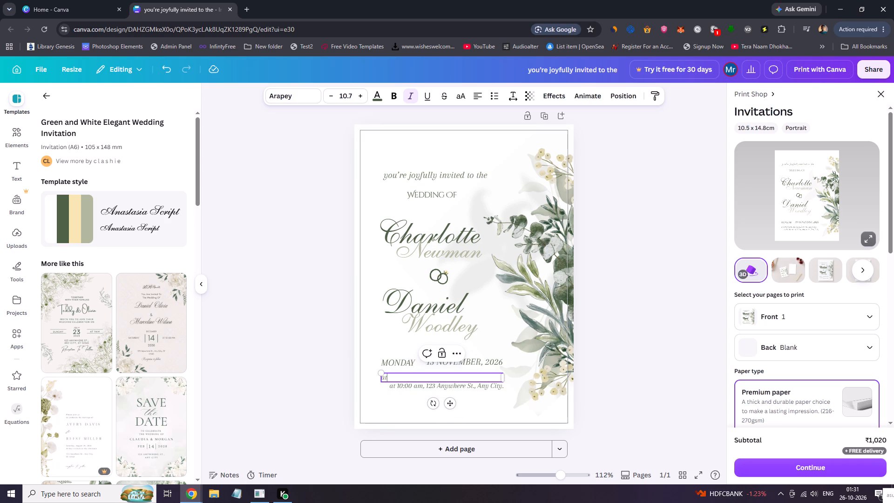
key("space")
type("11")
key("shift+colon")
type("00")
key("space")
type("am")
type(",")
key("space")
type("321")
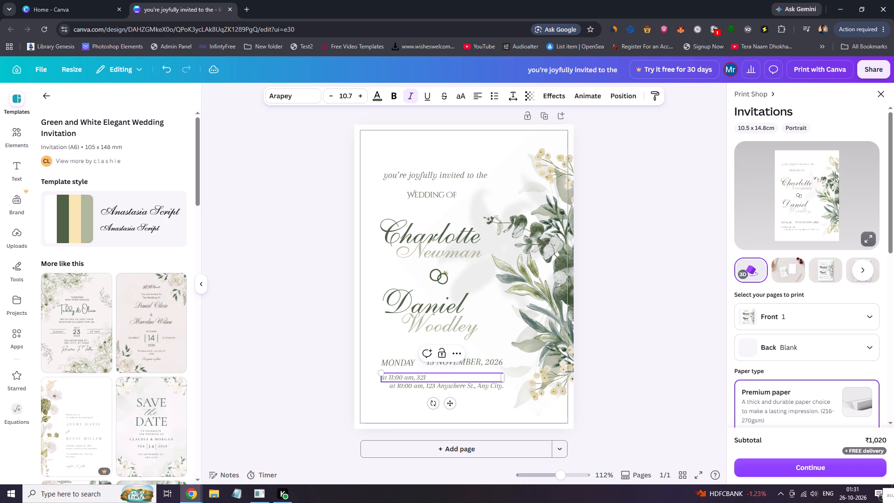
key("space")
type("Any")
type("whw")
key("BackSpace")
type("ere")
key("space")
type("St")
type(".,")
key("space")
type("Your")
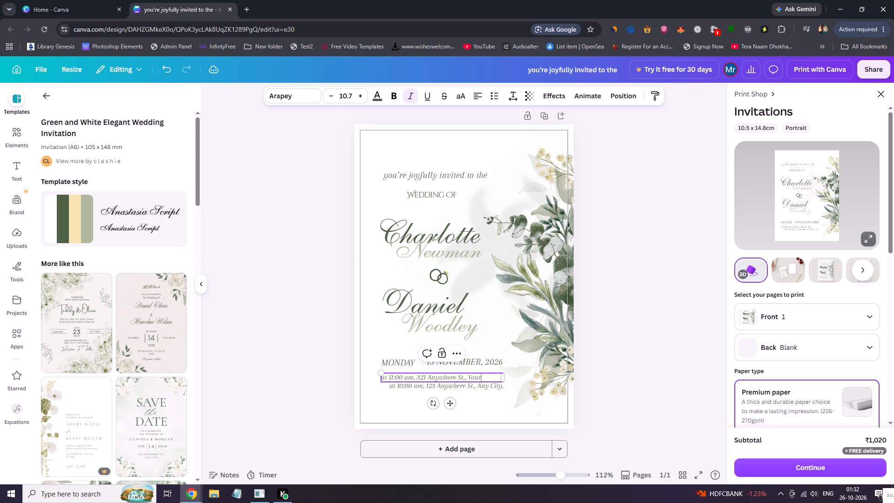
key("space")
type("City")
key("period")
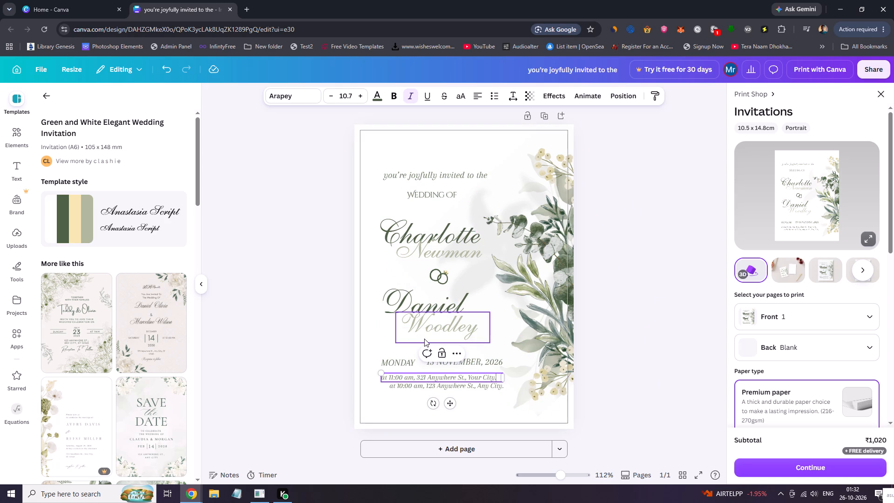
left_click(641, 284)
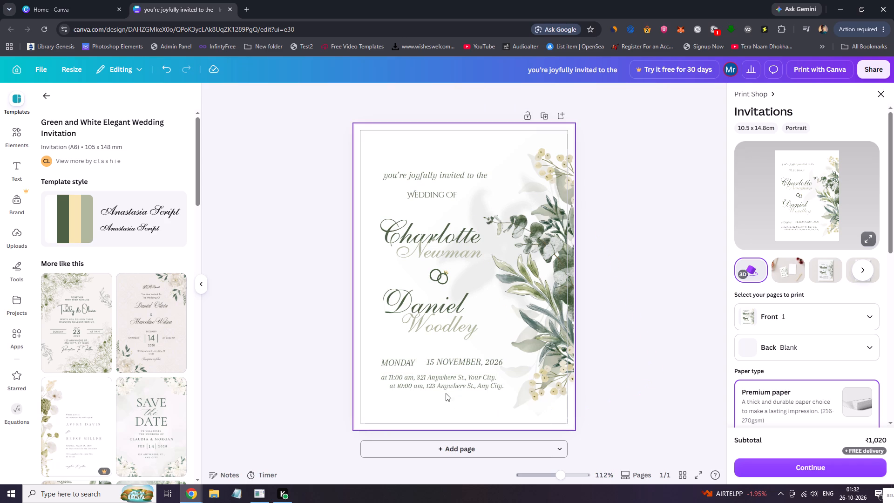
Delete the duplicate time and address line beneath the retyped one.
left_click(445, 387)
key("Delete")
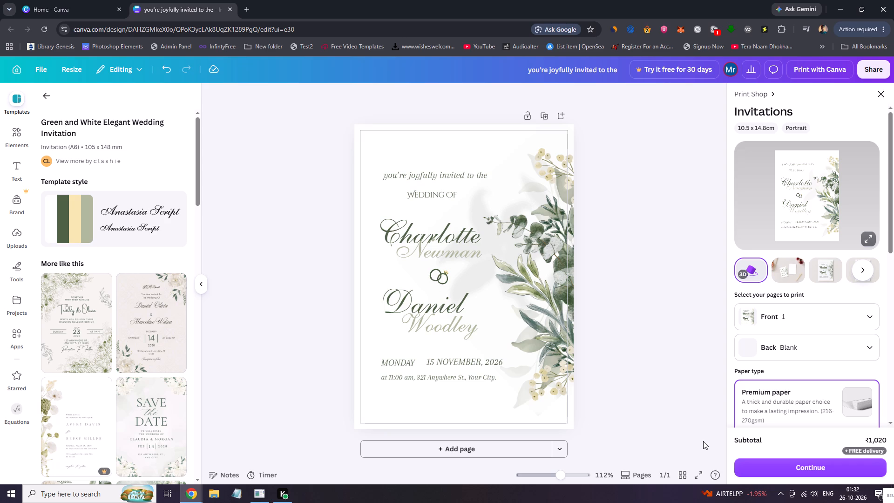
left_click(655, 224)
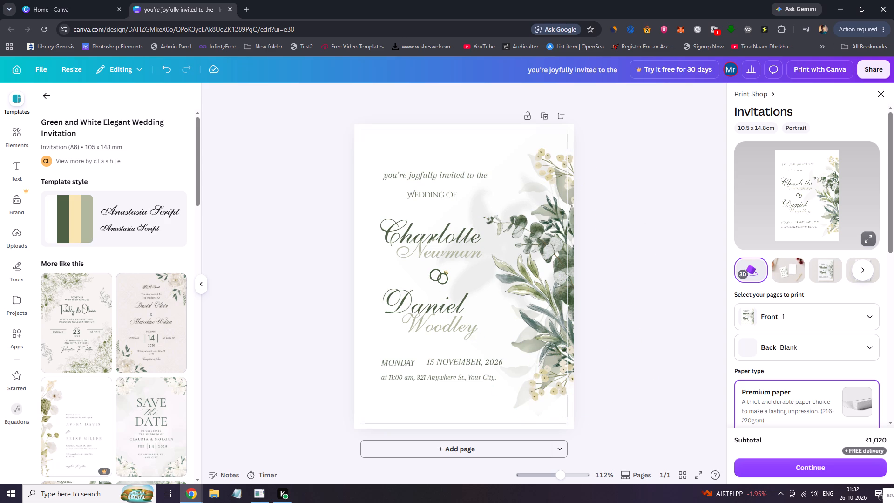
Add a blank second page after the finished invitation page.
left_click(441, 449)
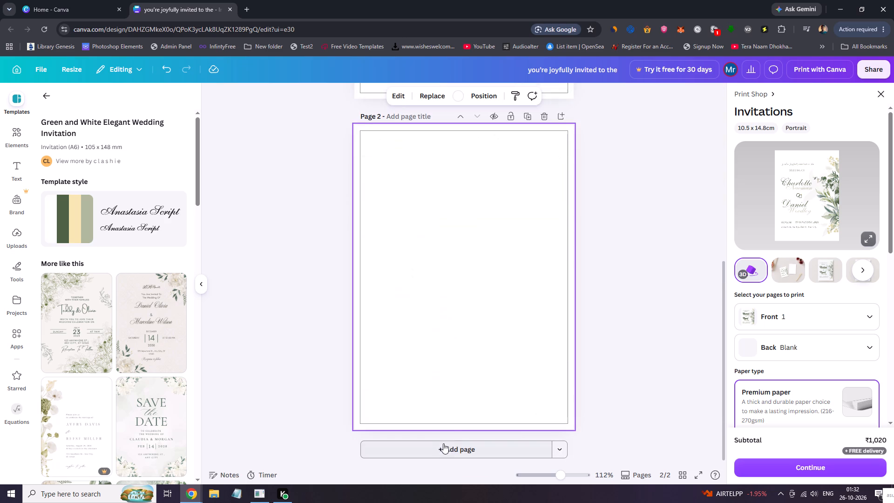
left_click_drag(722, 306, 723, 203)
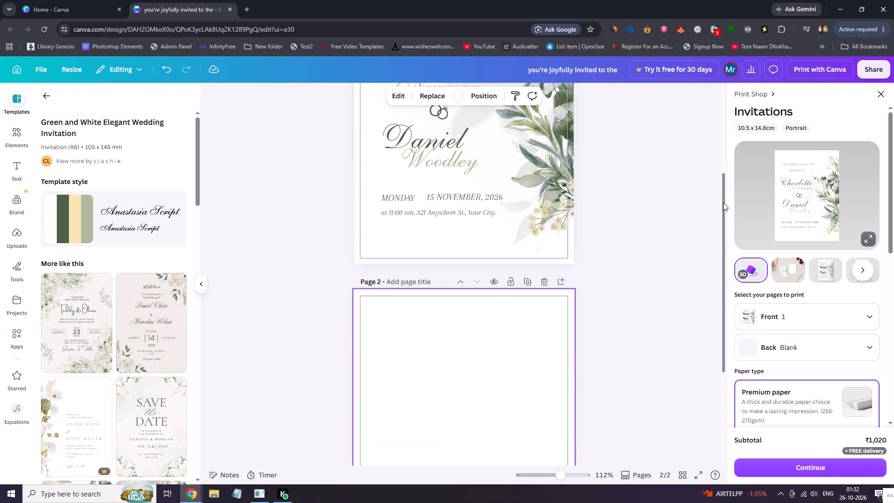
left_click_drag(723, 203, 735, 121)
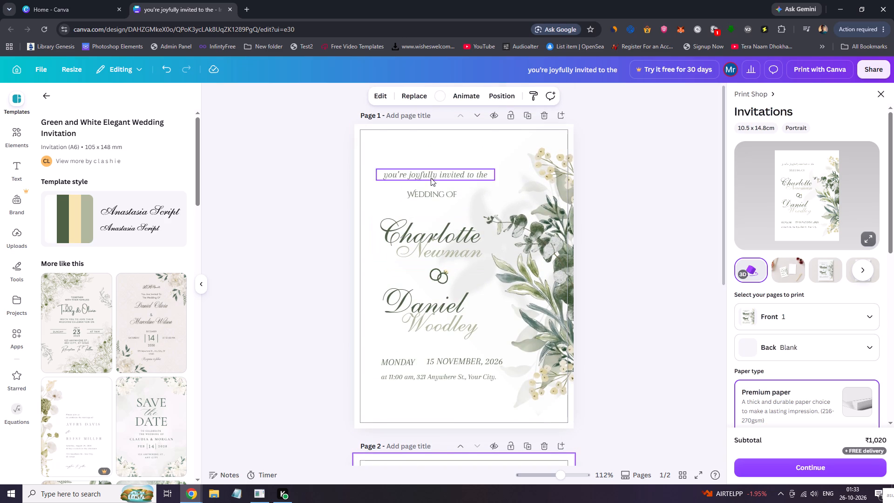
Look over the finished invitation page and the blank second page below it.
left_click(430, 194)
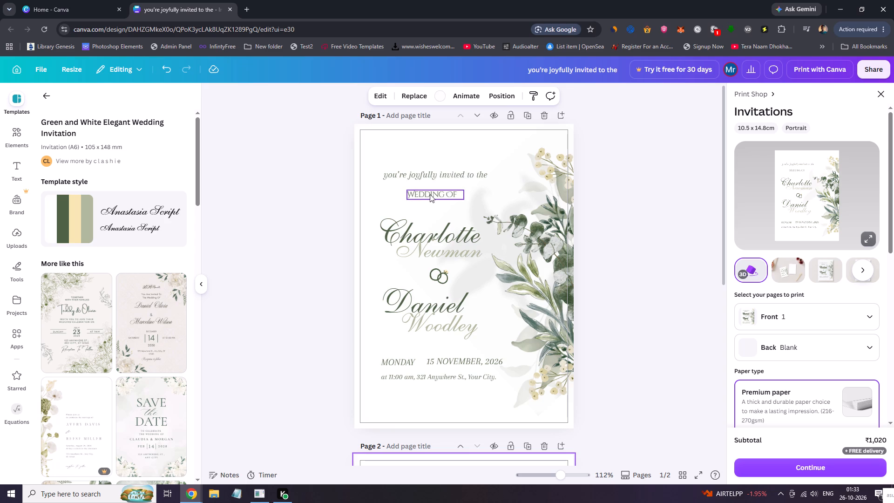
left_click(638, 203)
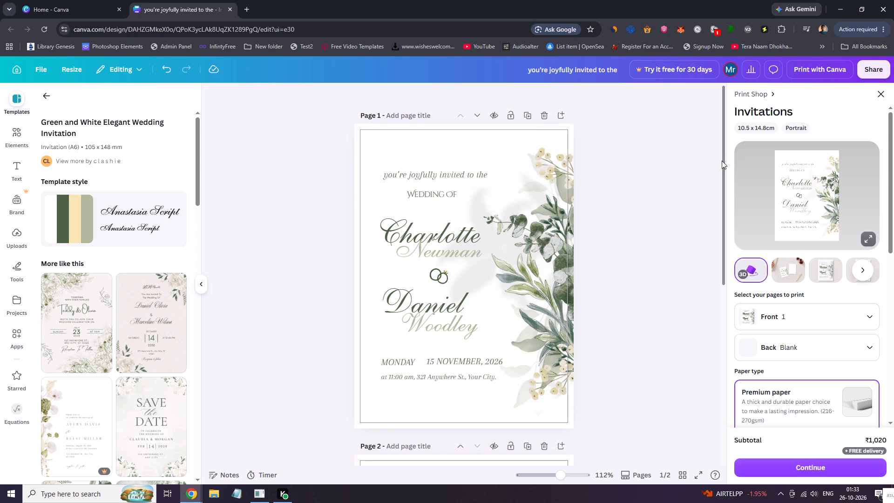
left_click_drag(722, 162, 722, 208)
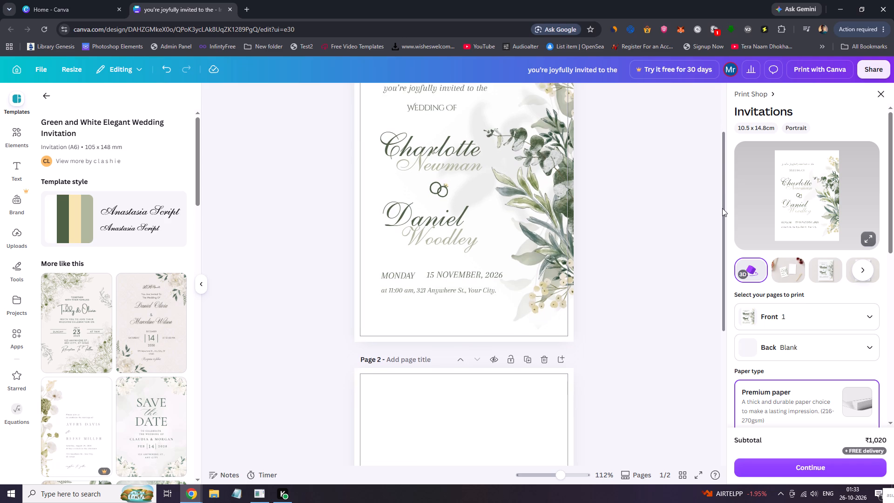
left_click_drag(722, 208, 716, 235)
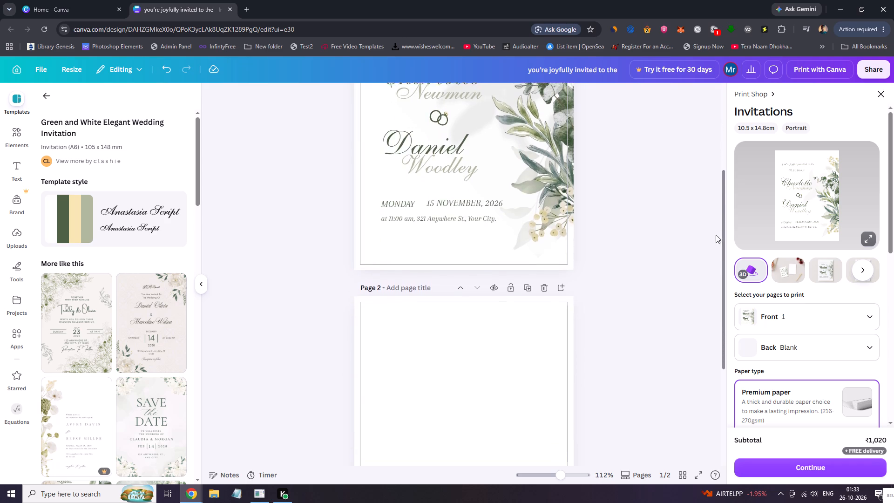
left_click_drag(716, 235, 724, 156)
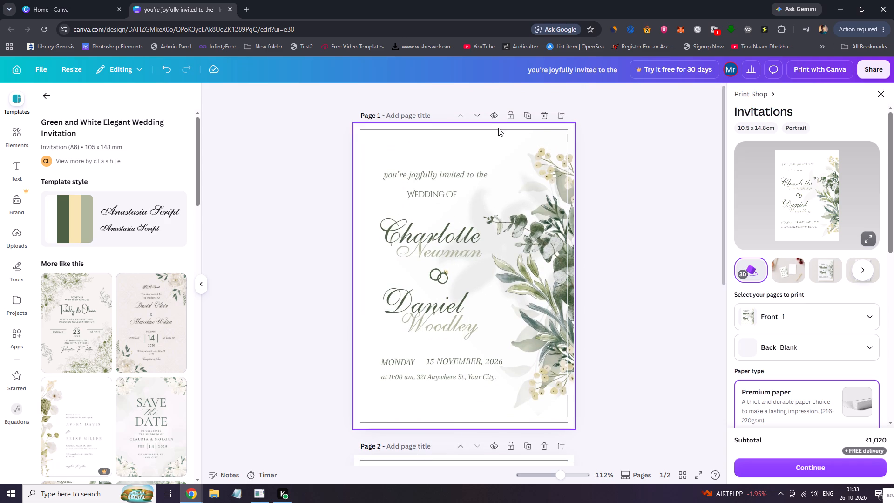
left_click_drag(722, 175, 726, 209)
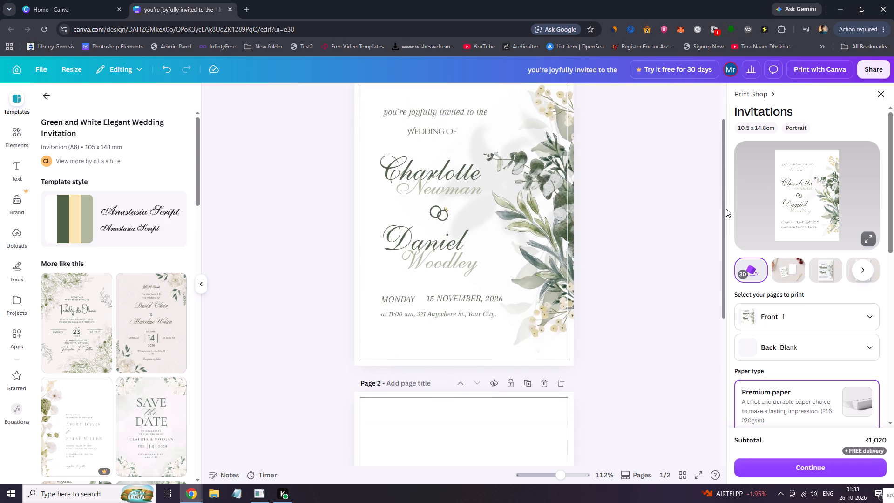
left_click_drag(726, 209, 715, 270)
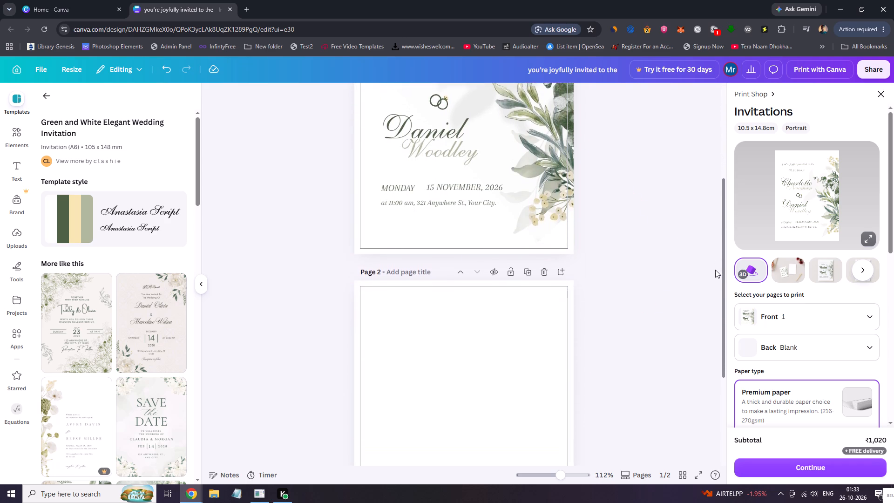
left_click_drag(715, 270, 717, 230)
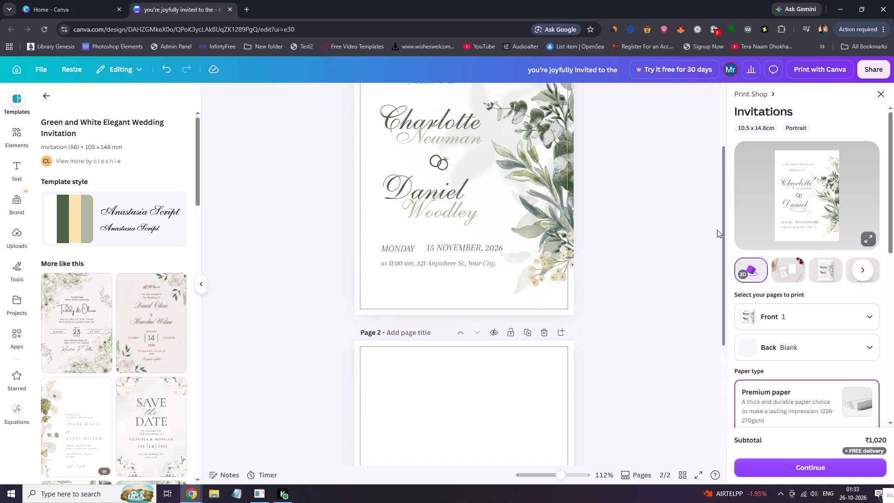
left_click_drag(717, 230, 720, 222)
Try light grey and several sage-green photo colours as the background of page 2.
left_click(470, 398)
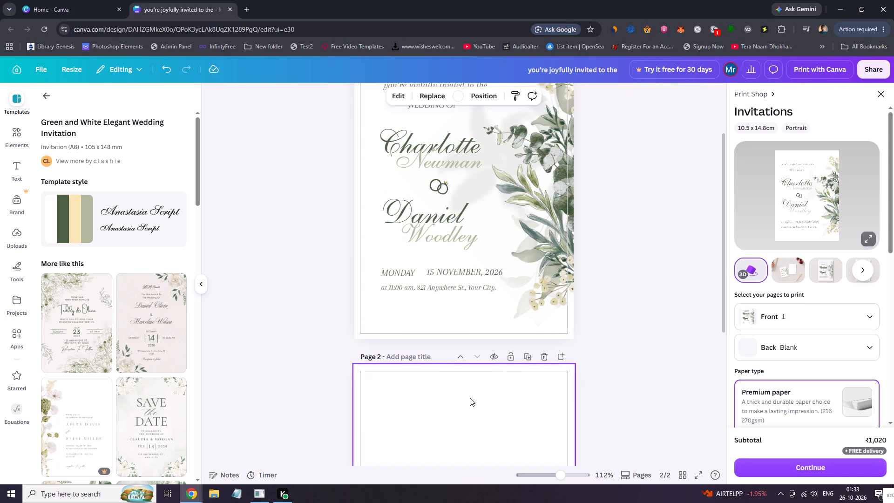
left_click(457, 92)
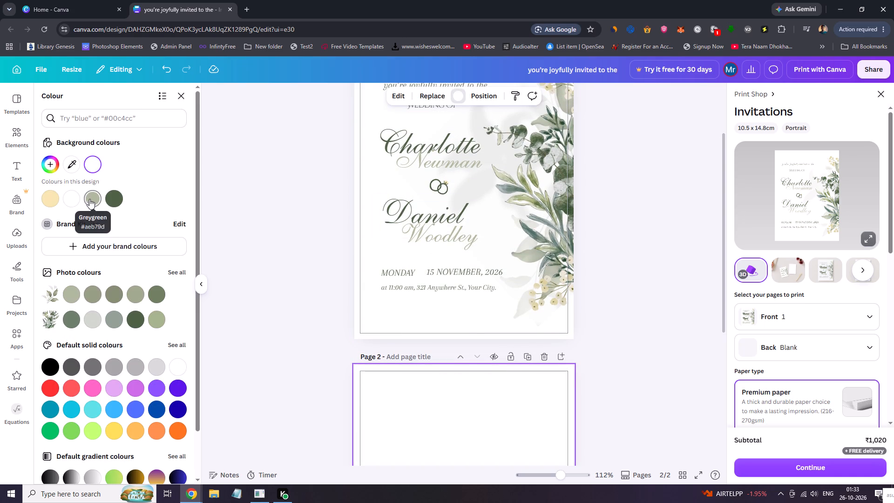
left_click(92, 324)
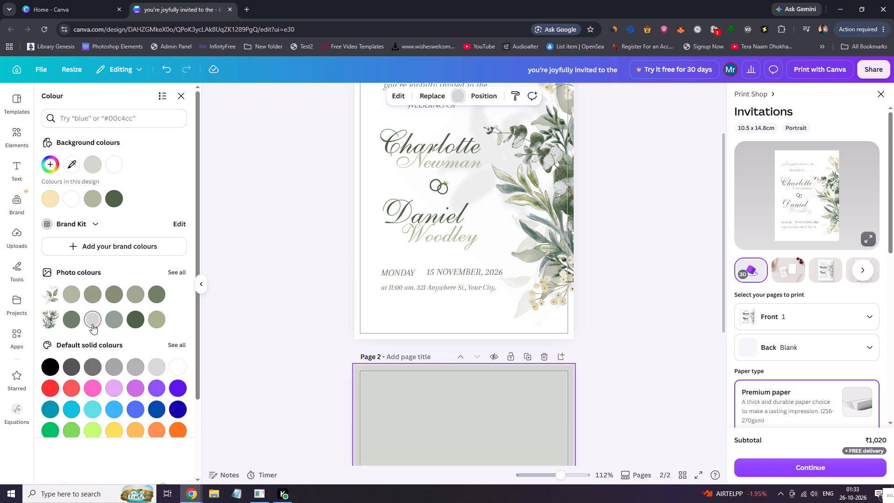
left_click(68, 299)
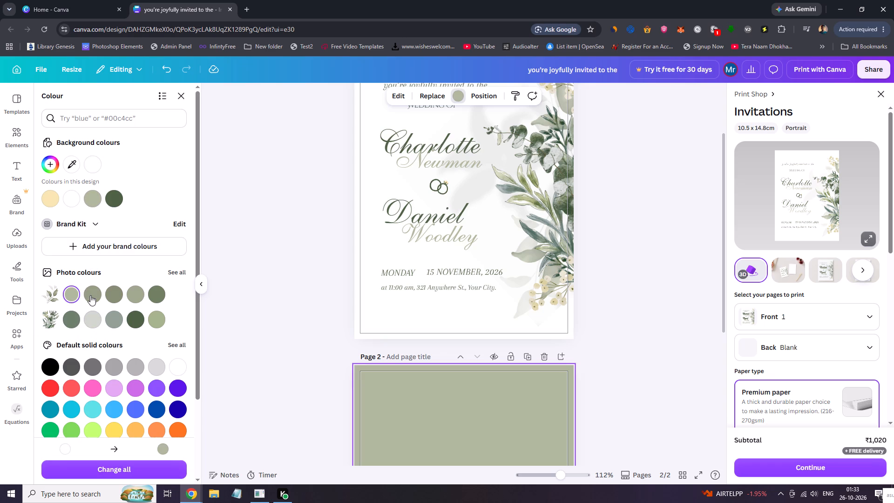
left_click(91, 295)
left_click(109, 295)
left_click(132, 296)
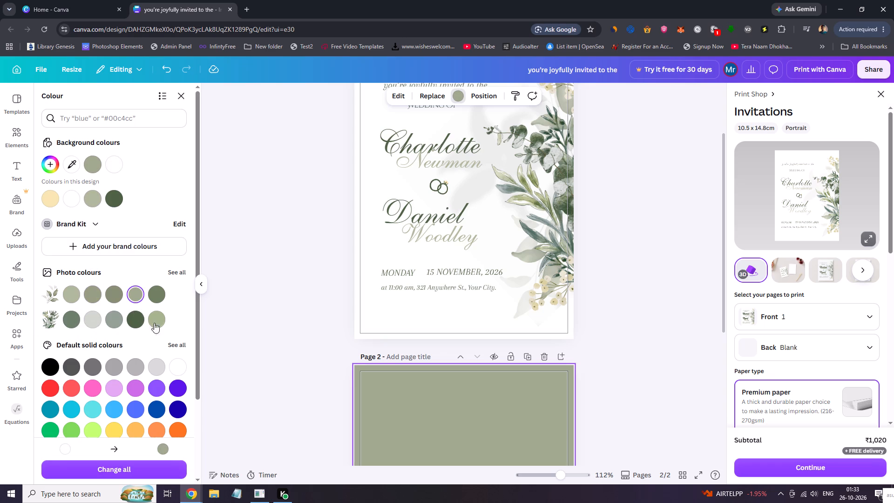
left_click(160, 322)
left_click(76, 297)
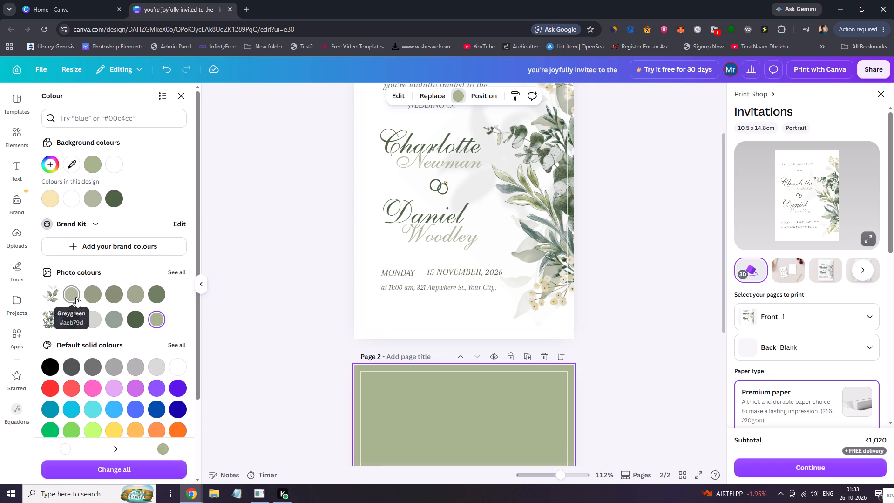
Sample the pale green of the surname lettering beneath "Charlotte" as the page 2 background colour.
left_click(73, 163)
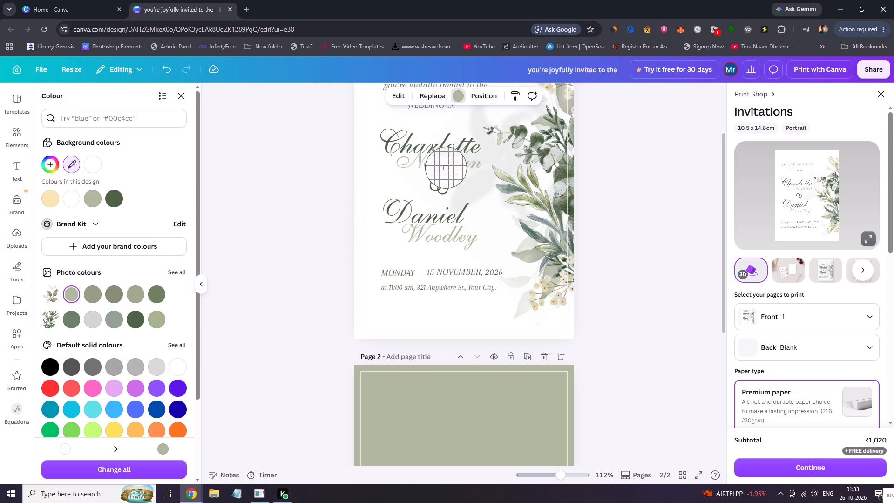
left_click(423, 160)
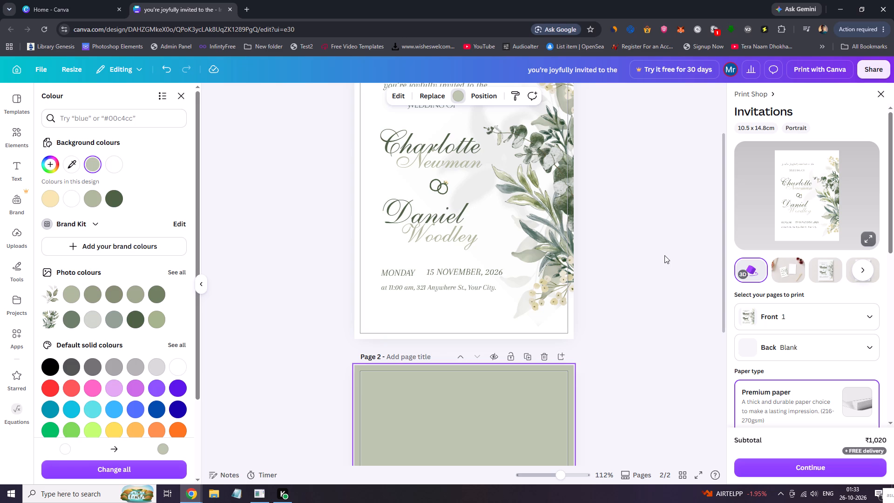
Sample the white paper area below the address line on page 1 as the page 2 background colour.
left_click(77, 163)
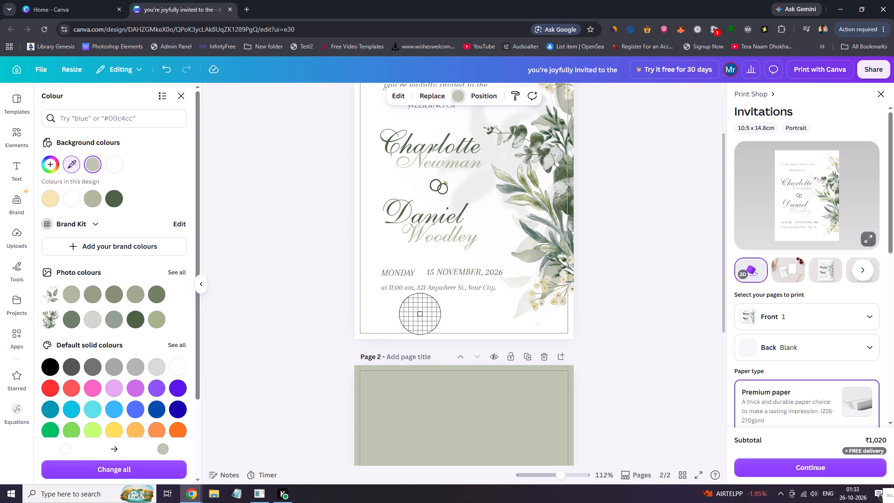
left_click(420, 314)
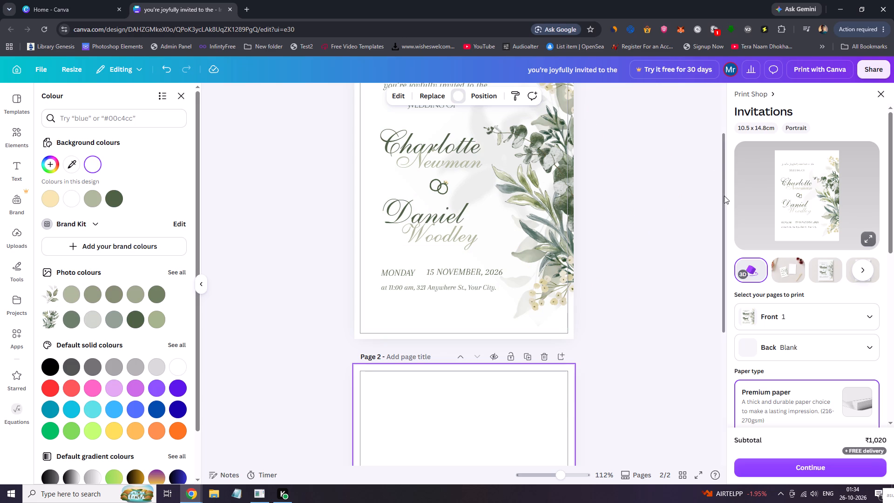
Copy the faint grey leaf-shadow image from behind the names on page 1 onto page 2.
left_click_drag(724, 196, 726, 143)
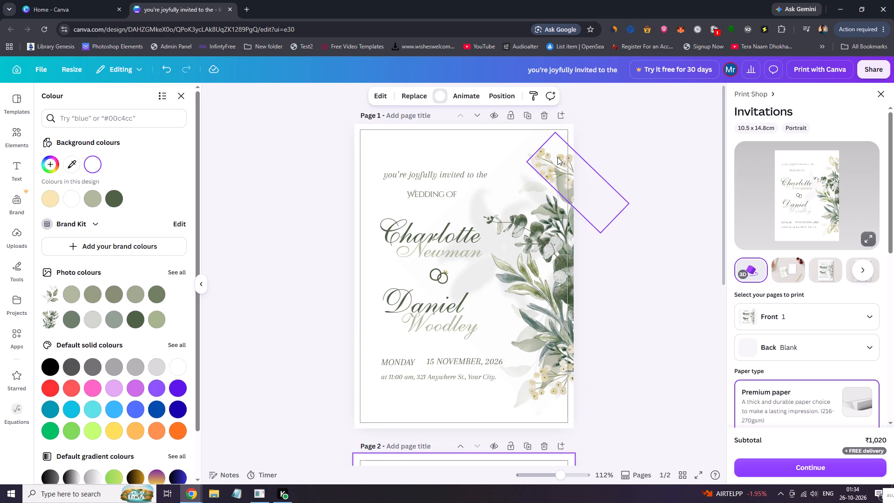
left_click(552, 272)
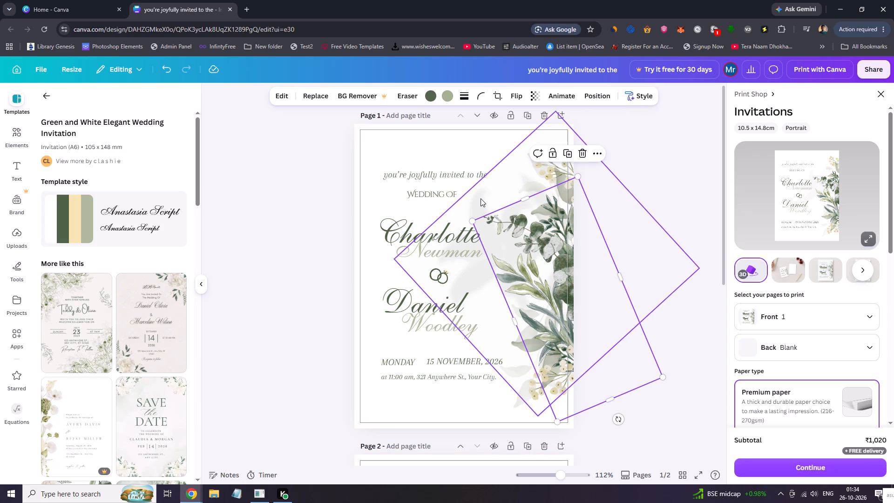
left_click(481, 198)
right_click(481, 198)
left_click(499, 189)
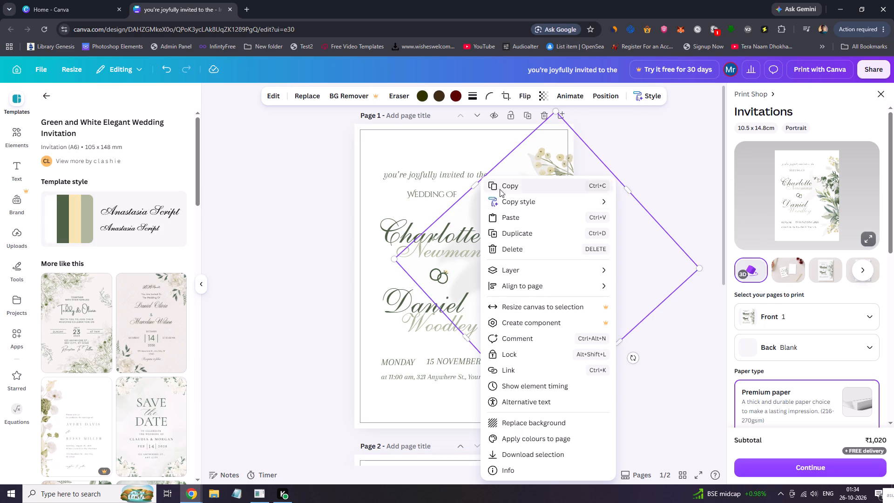
left_click_drag(723, 177, 711, 376)
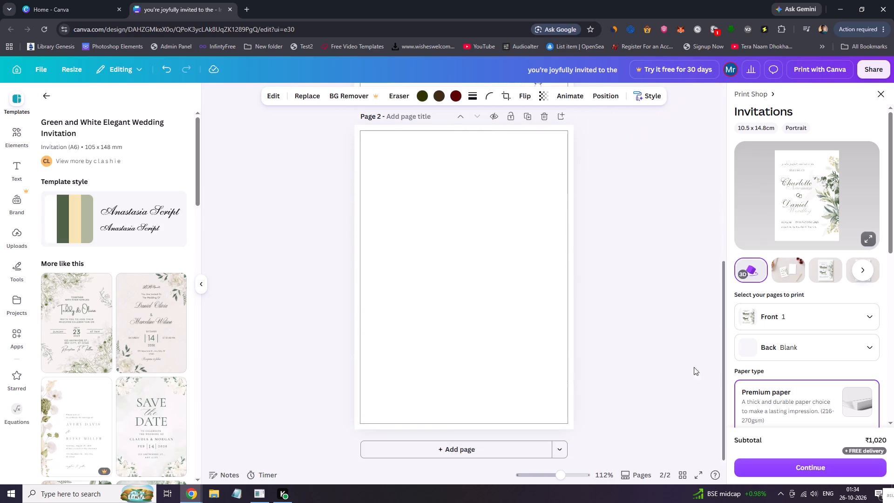
left_click(545, 268)
key("ctrl+v")
key("ctrl+c")
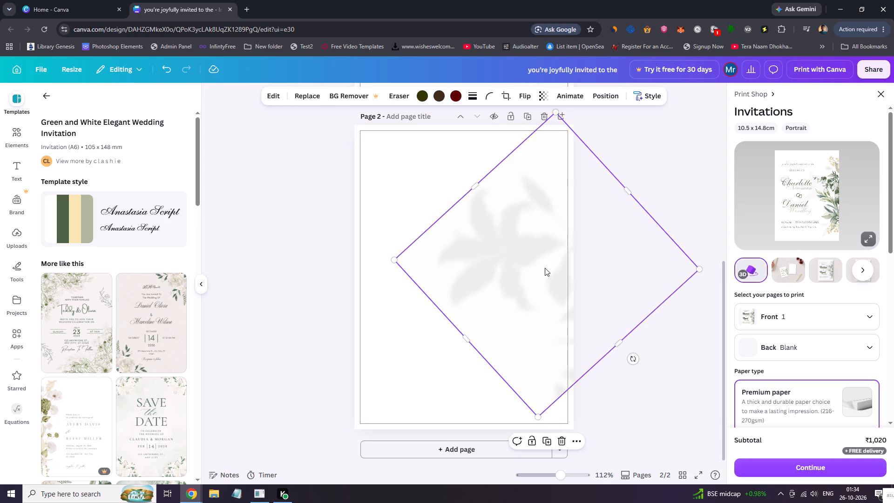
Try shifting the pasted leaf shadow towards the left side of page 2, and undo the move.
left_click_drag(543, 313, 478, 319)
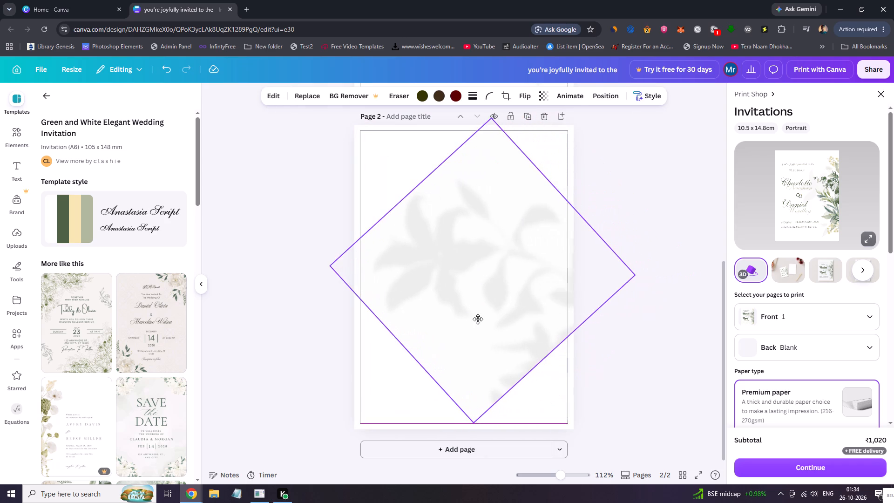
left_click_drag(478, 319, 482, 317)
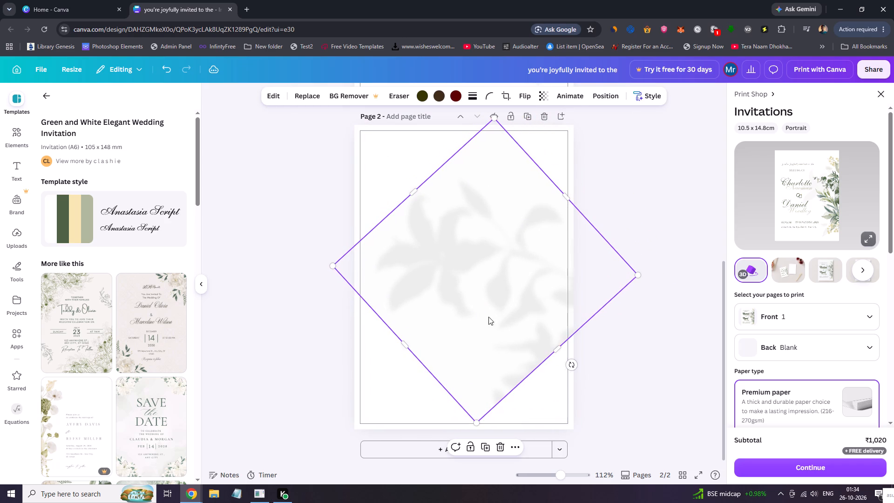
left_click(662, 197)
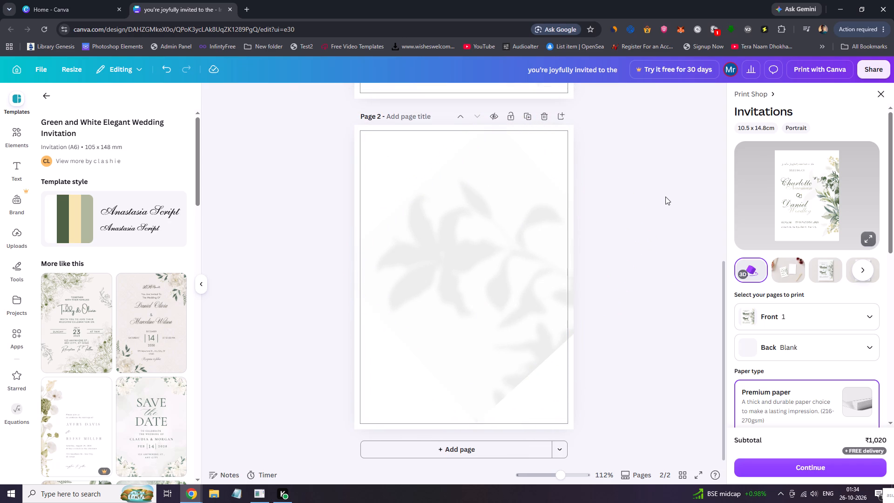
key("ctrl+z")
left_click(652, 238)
Copy the "15 November, 2026" date text from page 1 onto page 2.
left_click_drag(726, 292, 721, 168)
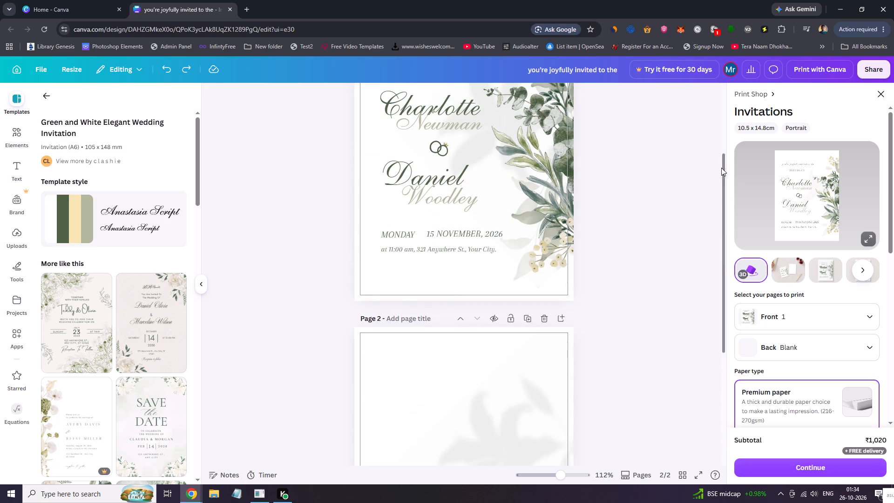
left_click_drag(721, 168, 721, 145)
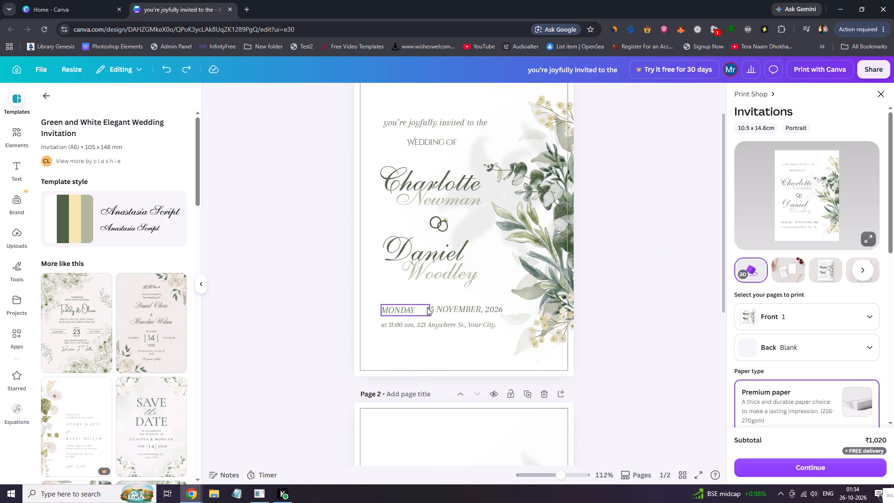
left_click(429, 308)
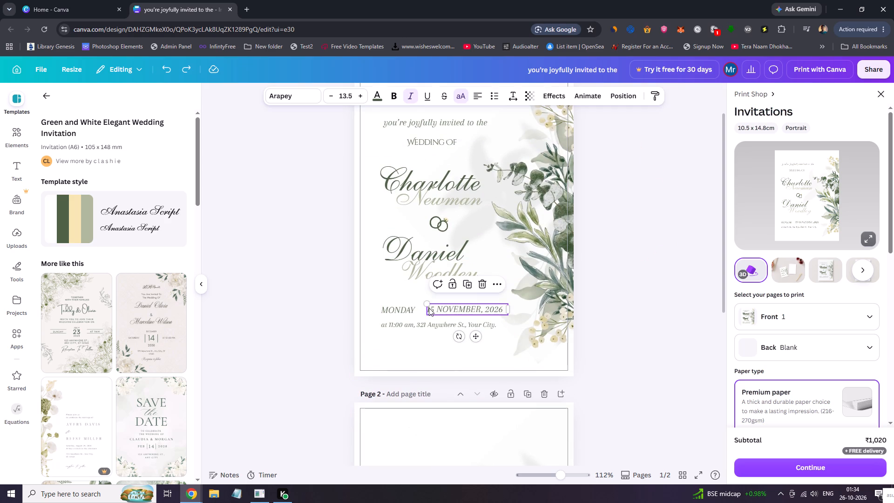
key("ctrl+c")
left_click_drag(723, 221, 725, 317)
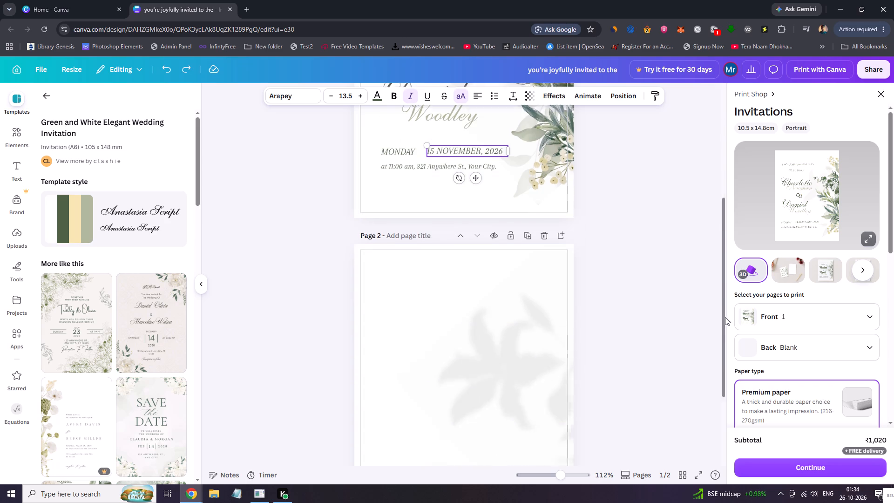
left_click_drag(725, 317, 721, 370)
left_click(450, 351)
key("ctrl+v")
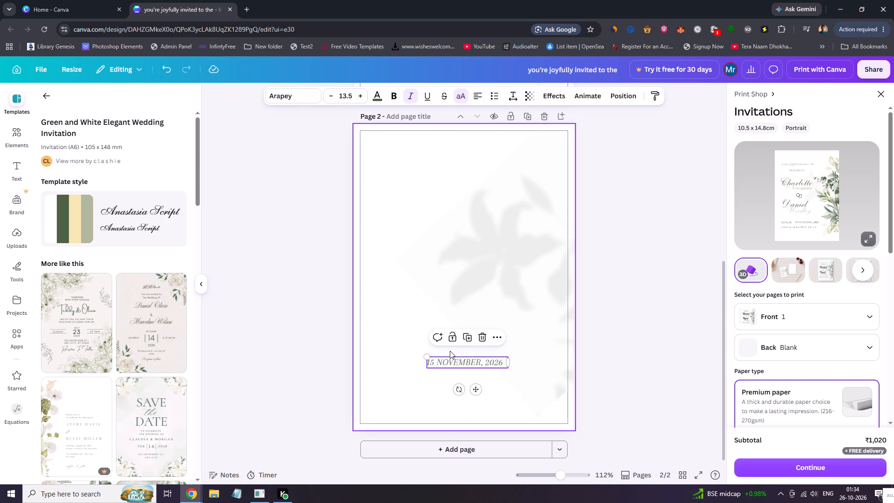
Break the date on page 2 into two lines, with "15" above "November, 2026".
left_click(432, 360)
left_click(439, 360)
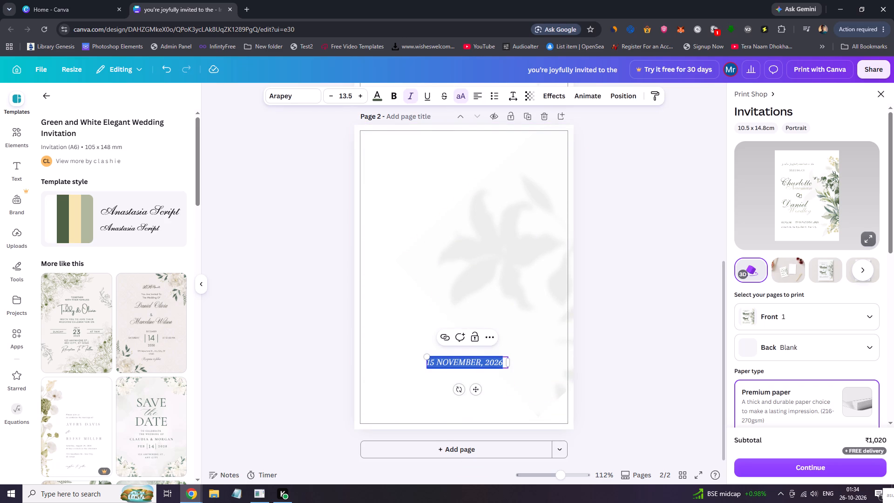
key("Return")
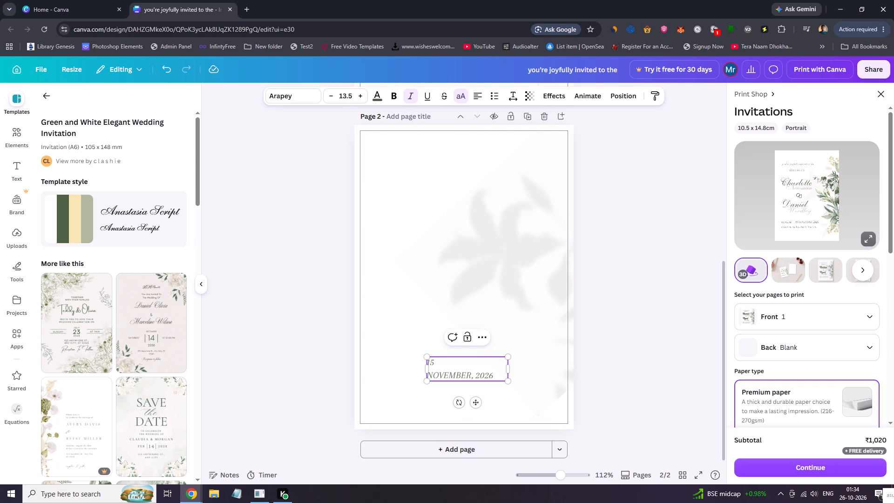
Remove the comma after "November" in the page 2 date and put "2026" on its own third line.
left_click(476, 375)
key("F11")
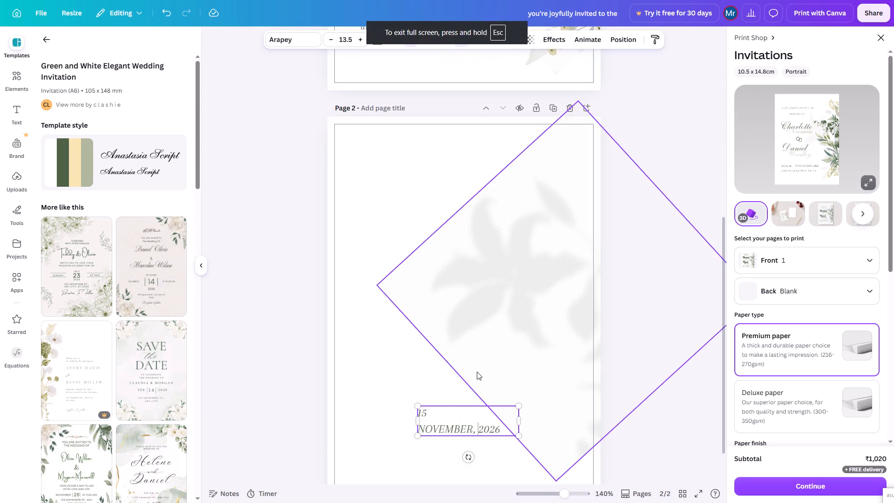
key("F11")
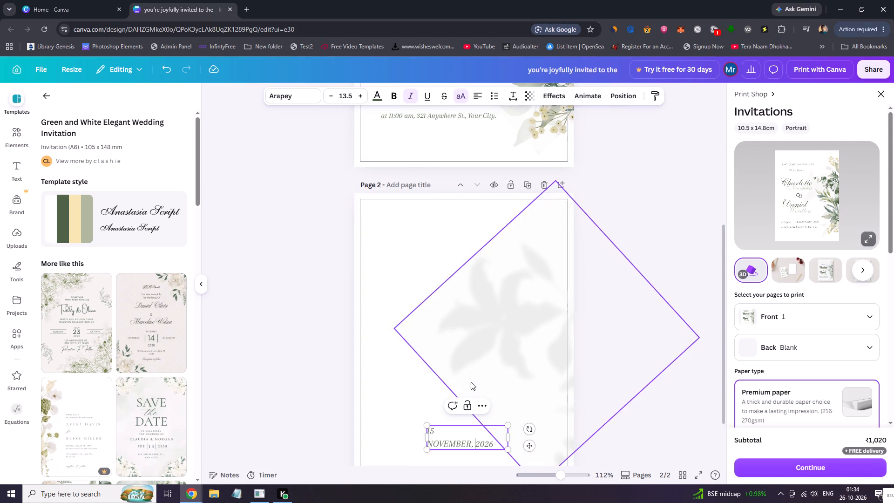
key("BackSpace")
key("BackSpace")
key("Return")
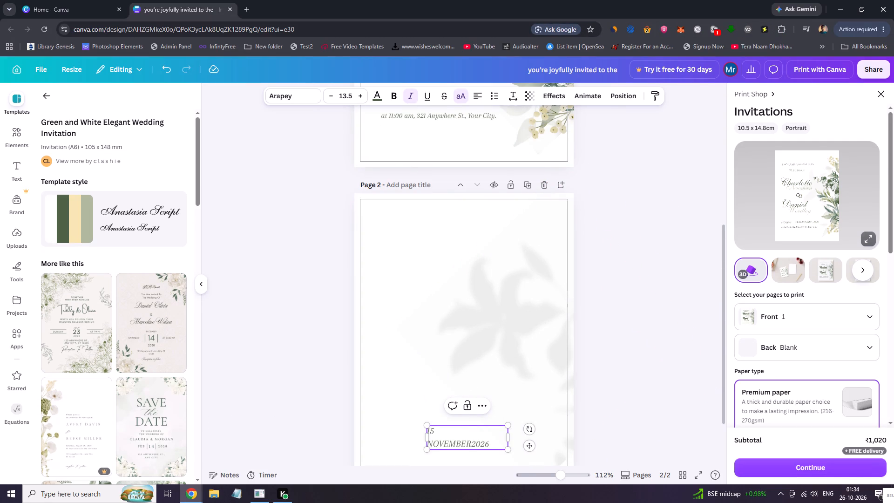
Centre-align all three lines of the date on page 2: "2026", "November" and "15".
left_click(480, 100)
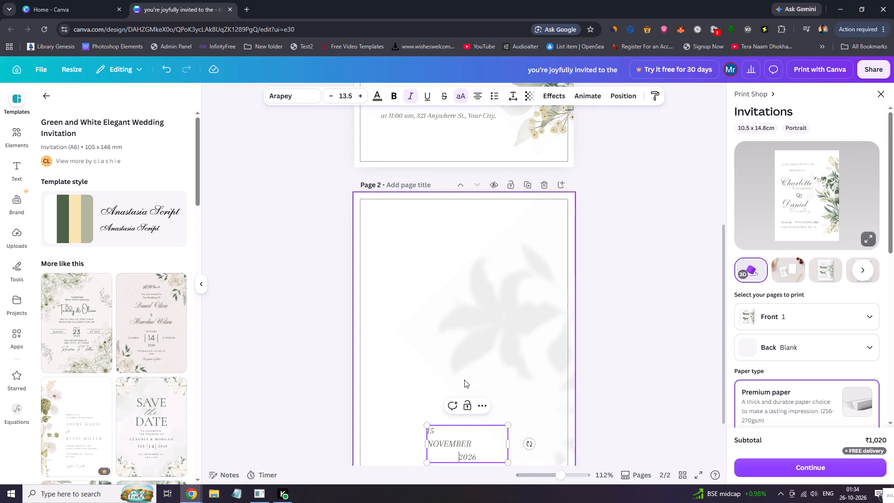
left_click(476, 441)
left_click(481, 97)
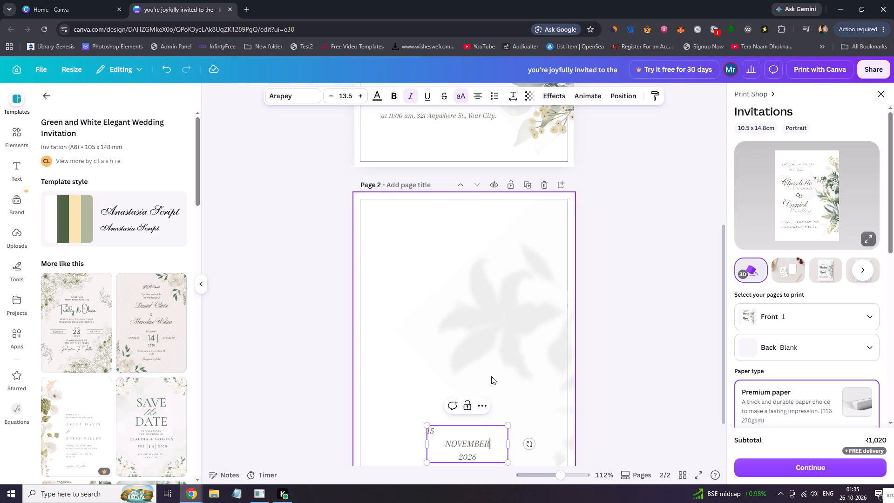
left_click(451, 430)
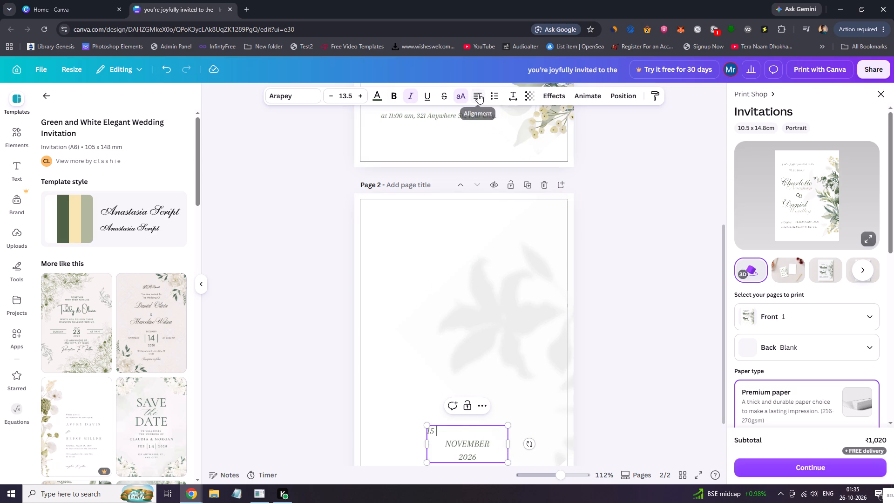
left_click(478, 94)
left_click(652, 421)
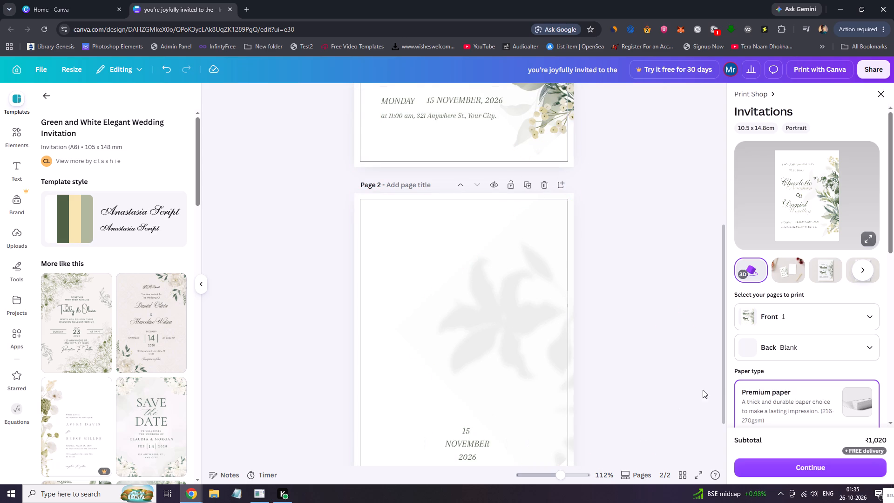
Enlarge the stacked date to a font size of about 43.2 and centre it in the middle of page 2.
left_click_drag(724, 373, 725, 409)
left_click_drag(473, 386, 472, 344)
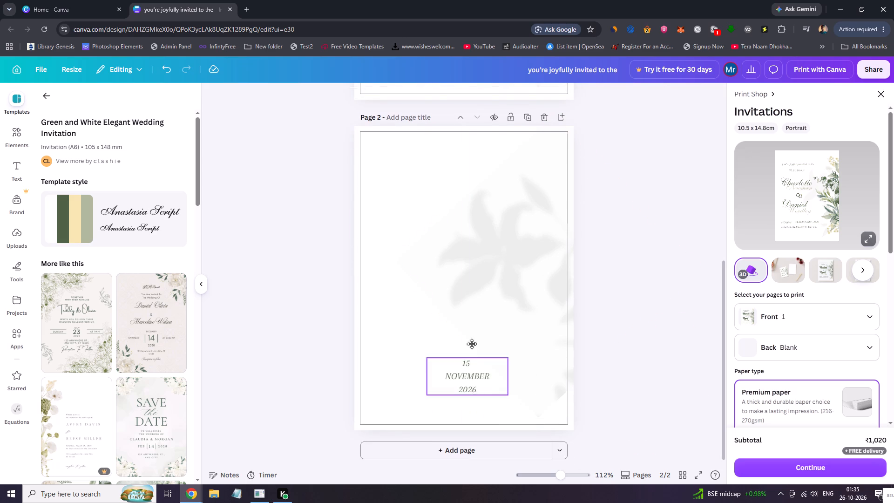
left_click_drag(472, 344, 462, 272)
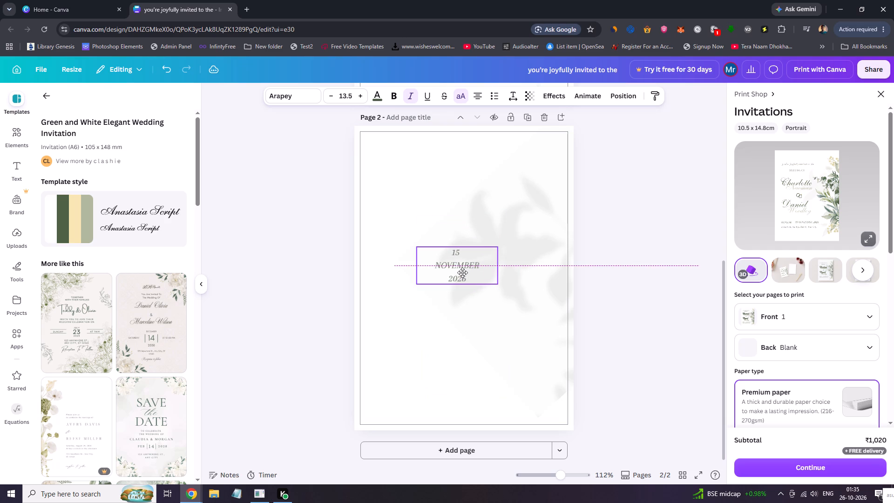
left_click_drag(462, 272, 462, 272)
left_click_drag(496, 285, 552, 361)
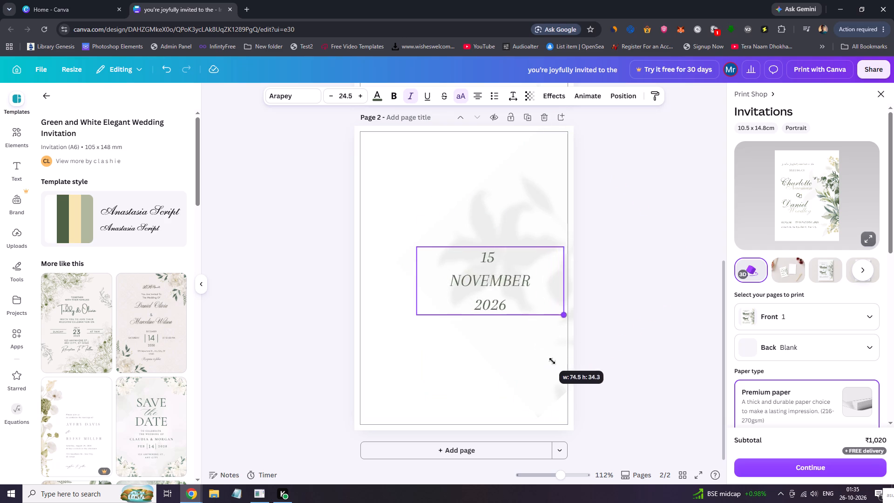
left_click_drag(552, 361, 645, 430)
left_click_drag(550, 336, 471, 306)
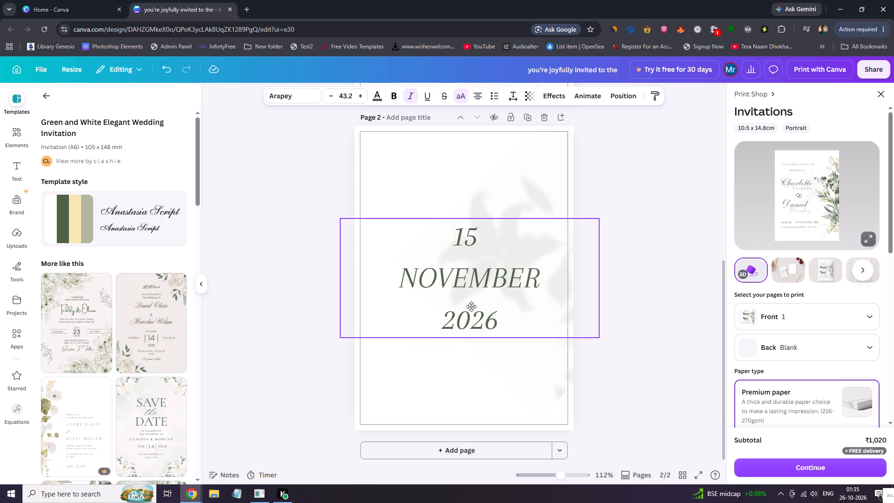
left_click_drag(471, 306, 474, 304)
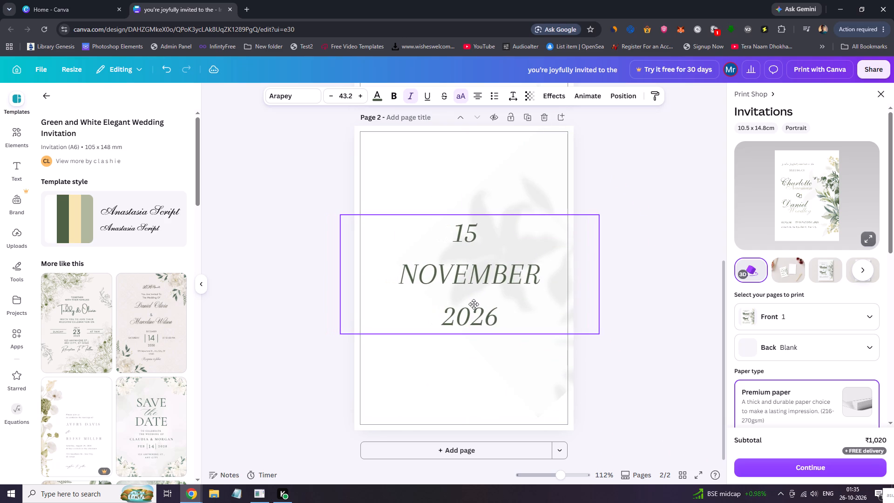
left_click_drag(474, 304, 467, 309)
Fade the large date text on page 2 to a faint grey by lowering its opacity to well under half.
left_click(467, 309)
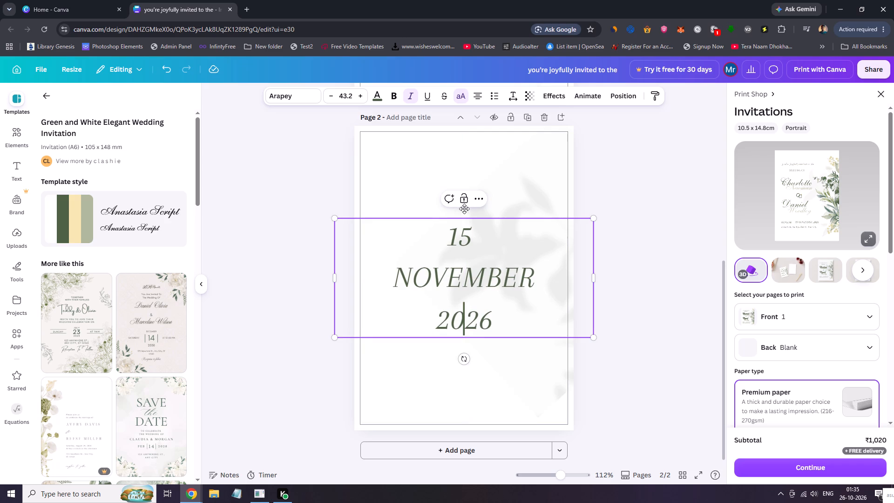
left_click(531, 90)
left_click_drag(540, 136, 517, 136)
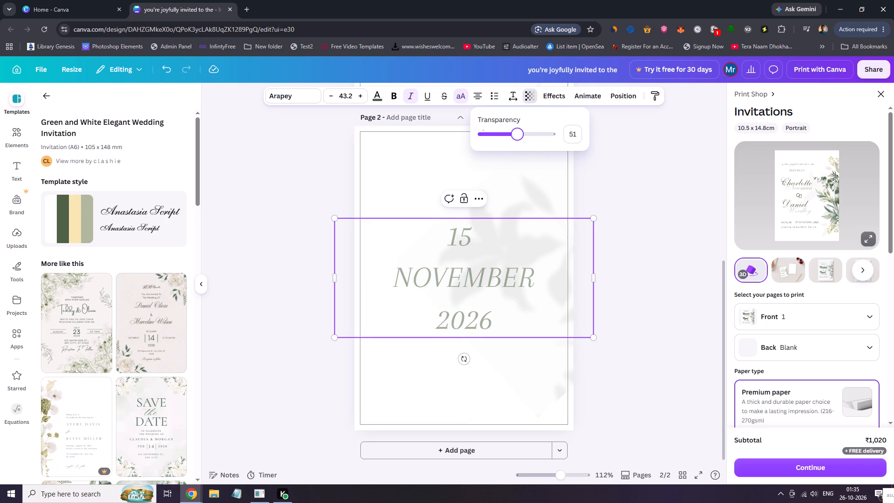
left_click_drag(517, 136, 502, 141)
left_click(607, 173)
left_click(607, 173)
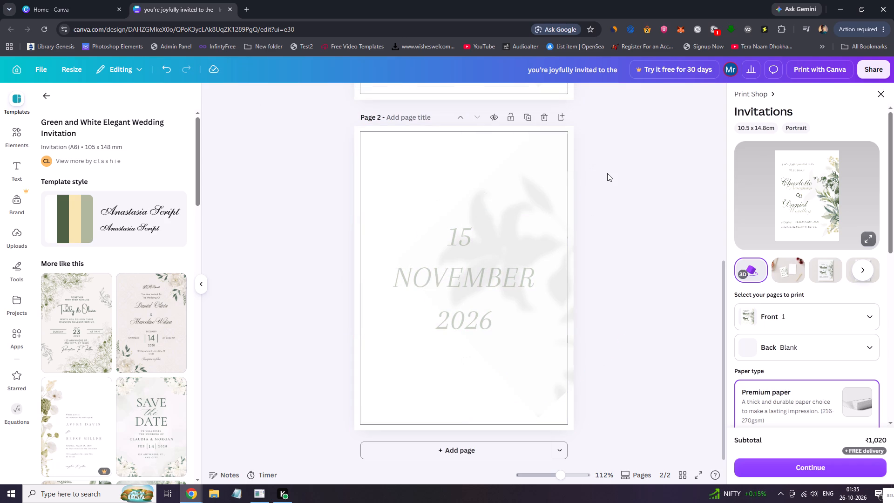
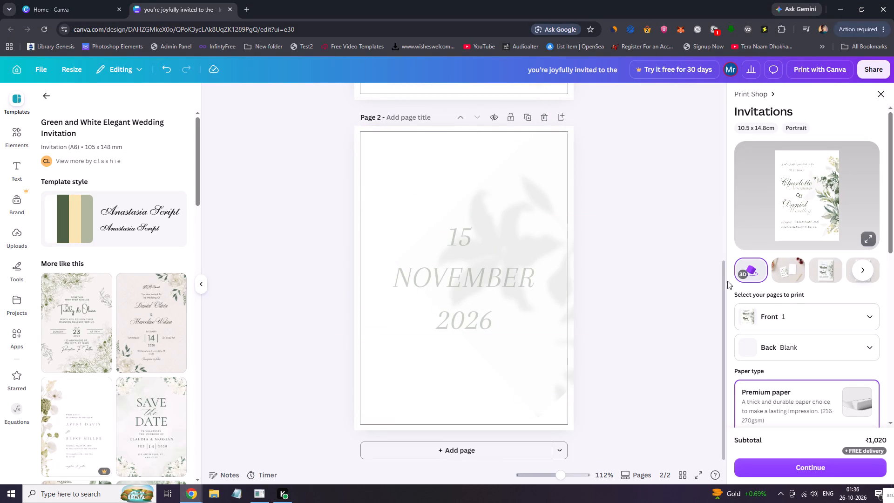
Copy the four name texts of the couple, first names and surnames, from page 1.
left_click_drag(722, 278, 711, 121)
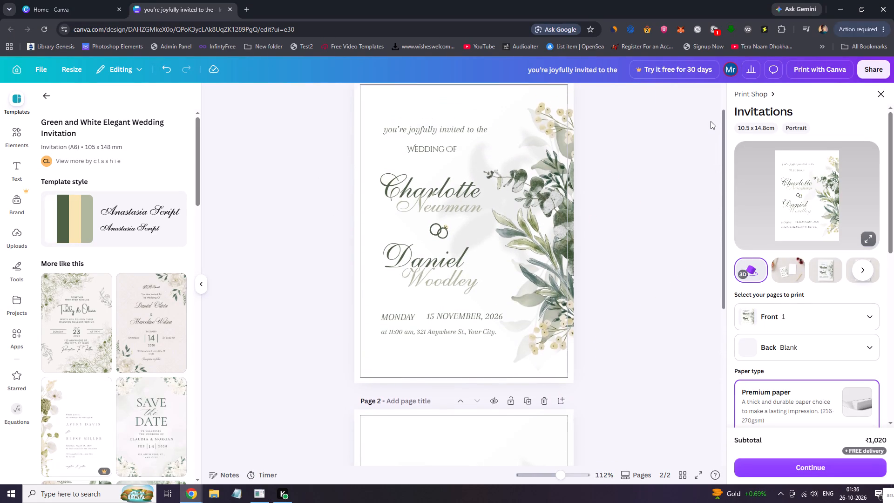
left_click_drag(711, 121, 711, 116)
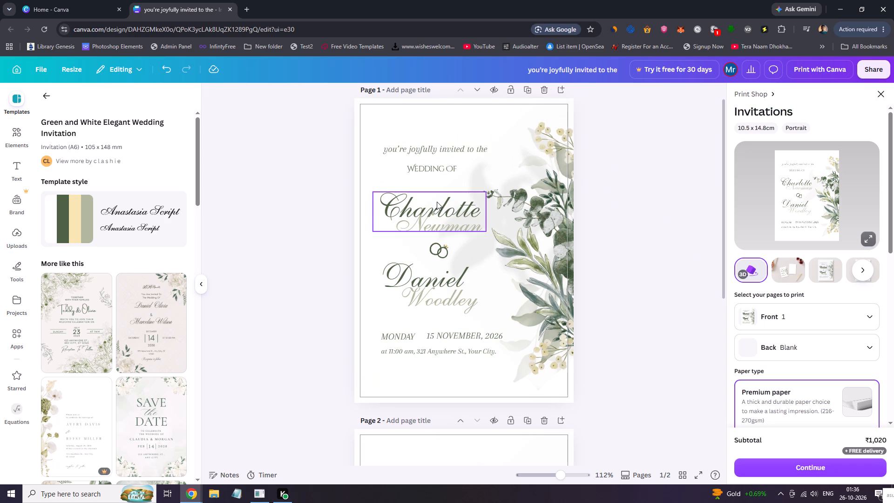
left_click(437, 202)
left_click(429, 229, "shift")
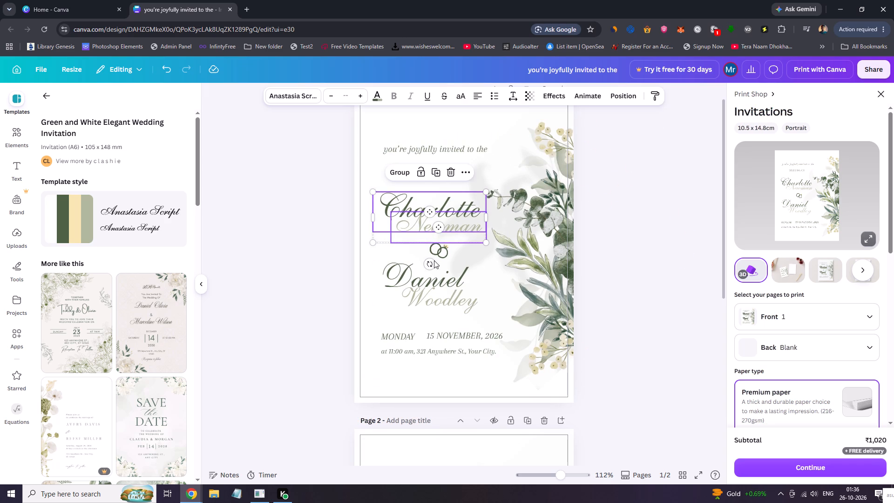
left_click(433, 282, "shift")
left_click(430, 278, "shift")
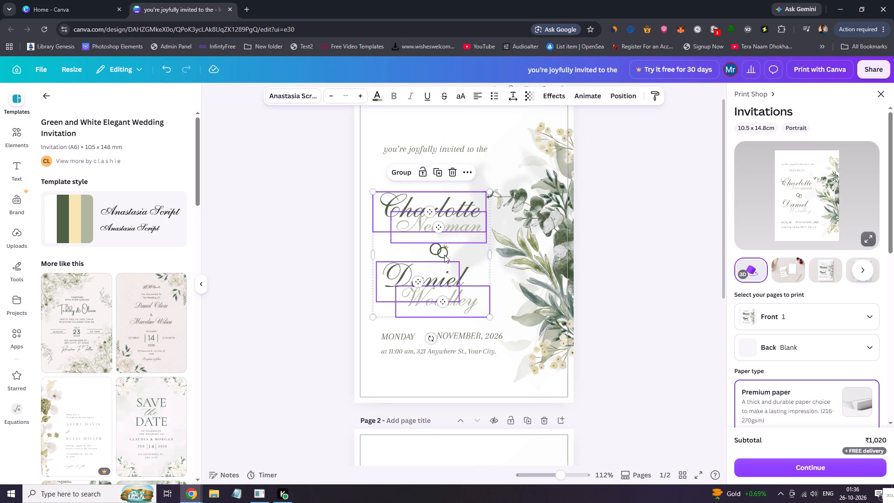
key("ctrl+c")
key("ctrl+c")
left_click(641, 303)
Delete the large faded date text from page 2.
left_click_drag(723, 221, 709, 329)
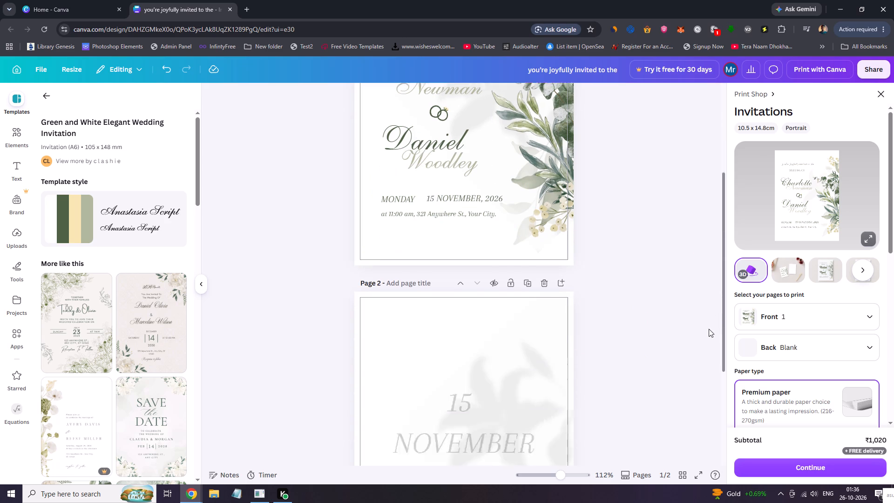
left_click_drag(709, 329, 710, 382)
left_click(440, 261)
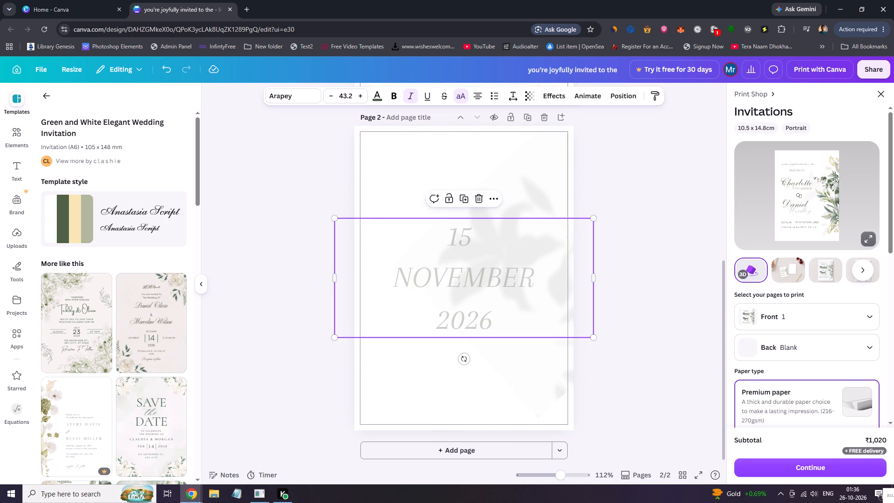
key("Delete")
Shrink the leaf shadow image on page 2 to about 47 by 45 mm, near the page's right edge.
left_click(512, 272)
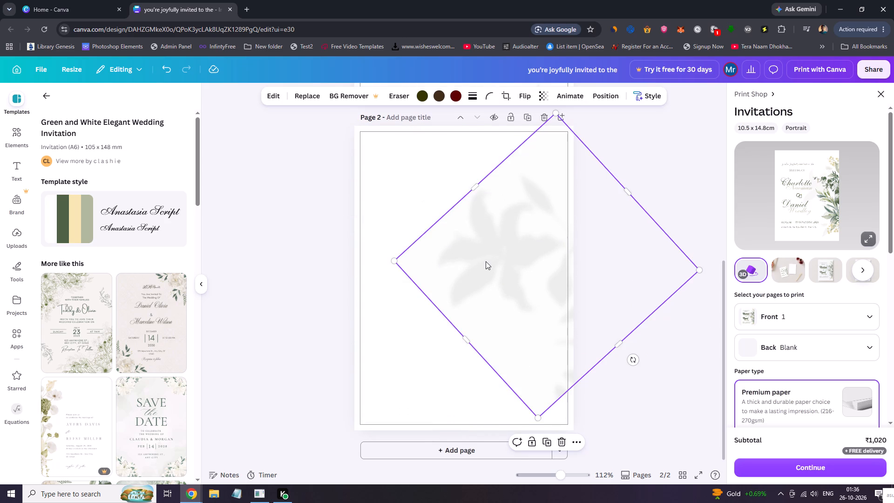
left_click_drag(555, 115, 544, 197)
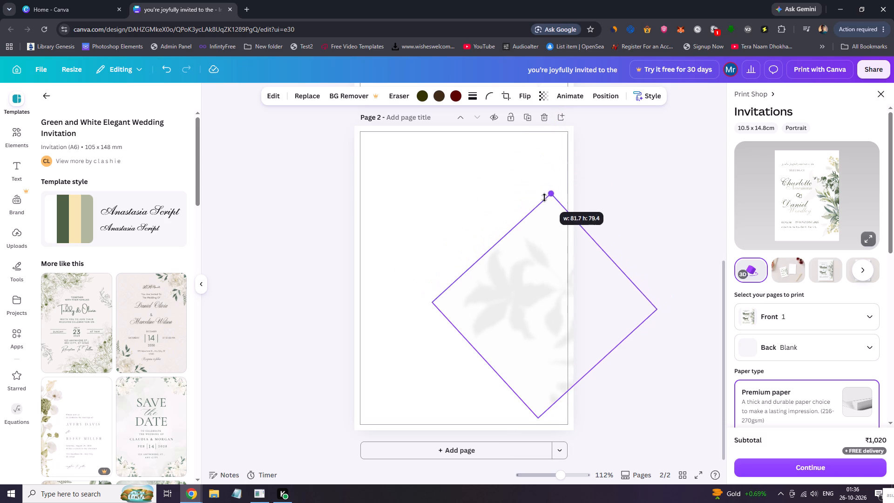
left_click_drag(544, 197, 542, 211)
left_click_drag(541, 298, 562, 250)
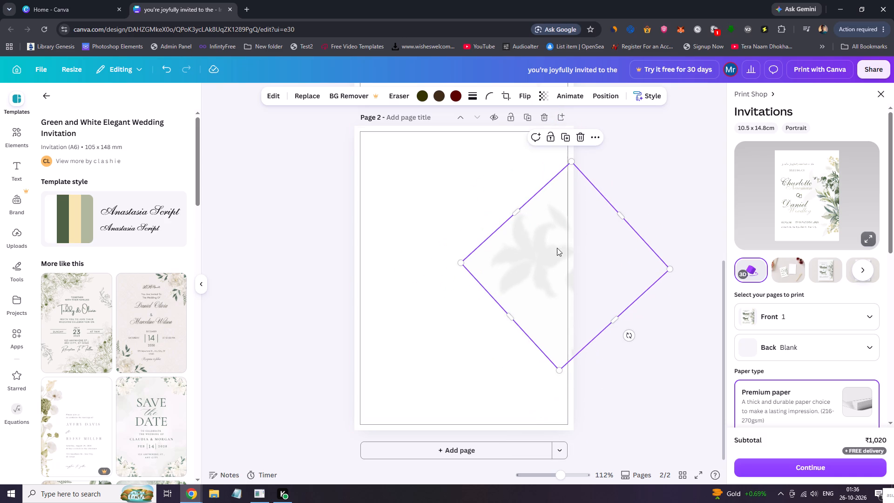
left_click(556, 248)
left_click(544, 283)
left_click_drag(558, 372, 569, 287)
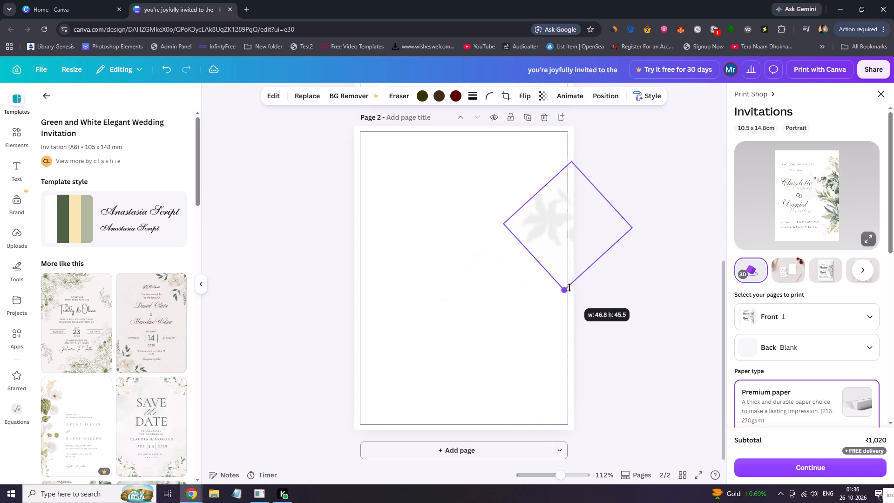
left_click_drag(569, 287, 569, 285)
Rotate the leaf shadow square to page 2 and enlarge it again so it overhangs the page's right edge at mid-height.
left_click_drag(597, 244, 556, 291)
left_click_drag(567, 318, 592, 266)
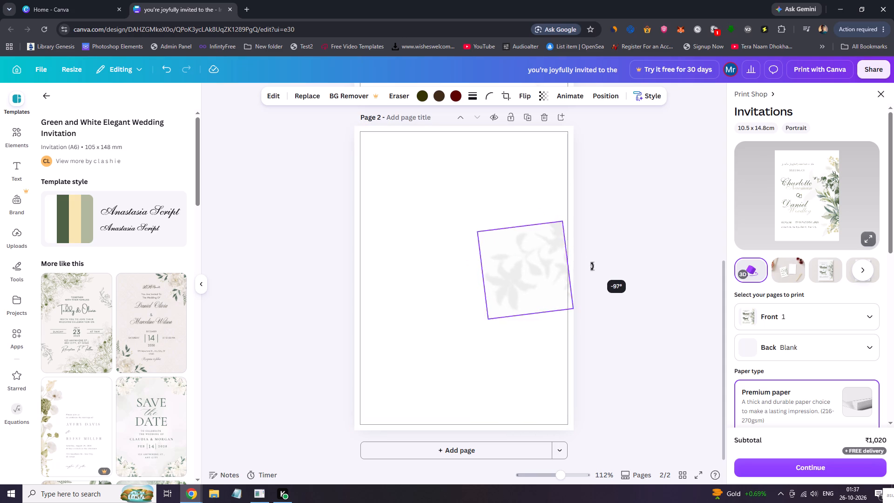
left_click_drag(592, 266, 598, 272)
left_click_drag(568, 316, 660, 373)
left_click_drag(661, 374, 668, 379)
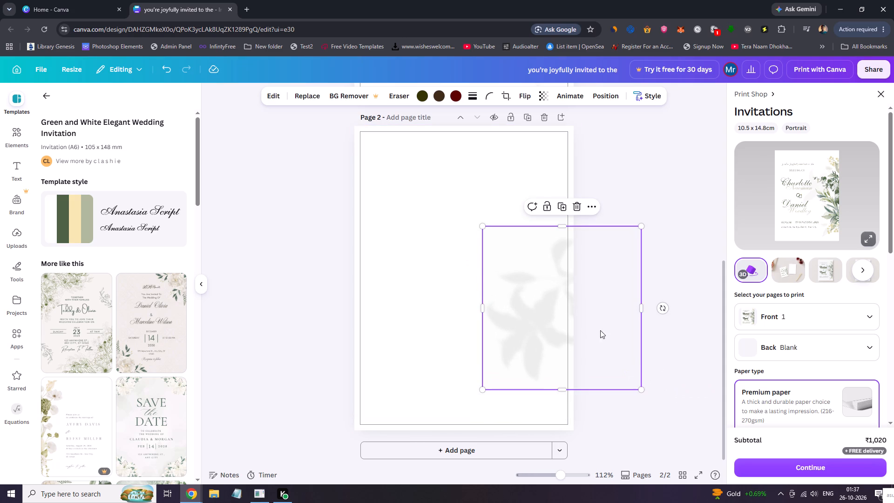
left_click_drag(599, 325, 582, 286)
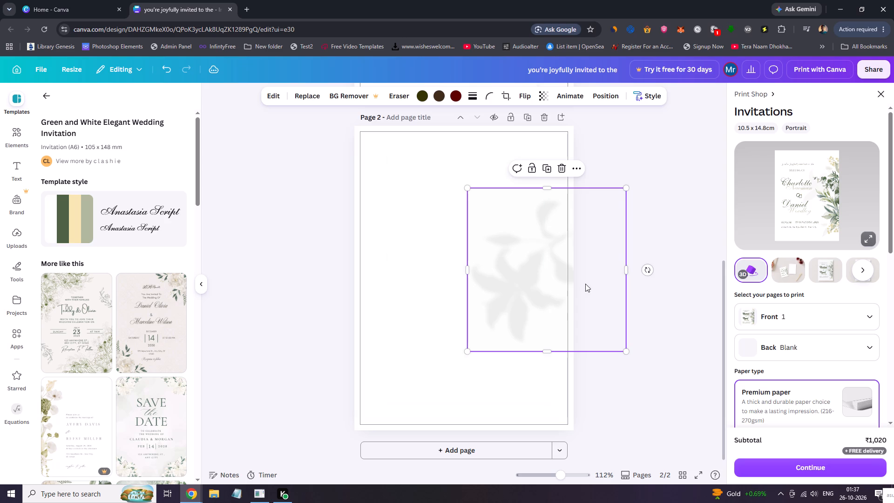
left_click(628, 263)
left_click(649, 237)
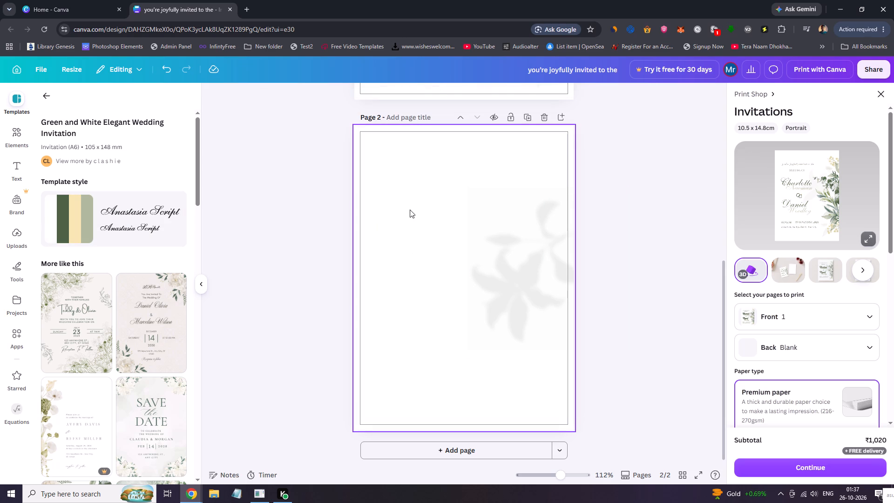
Paste the copied name texts onto page 2 and place them around the middle of the page.
key("ctrl+v")
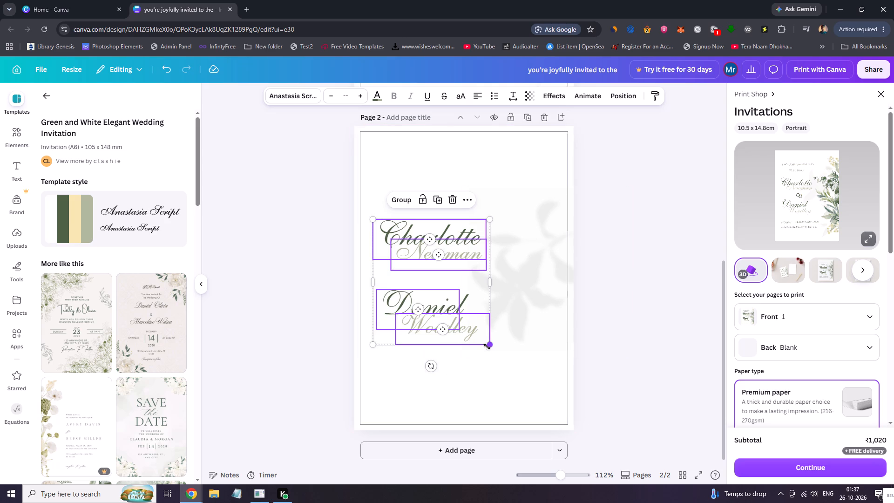
left_click_drag(445, 280, 469, 280)
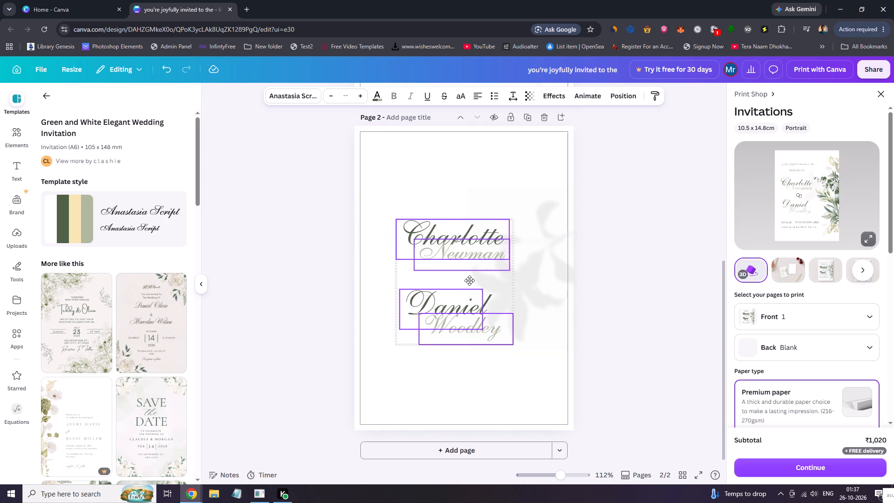
left_click_drag(469, 280, 478, 290)
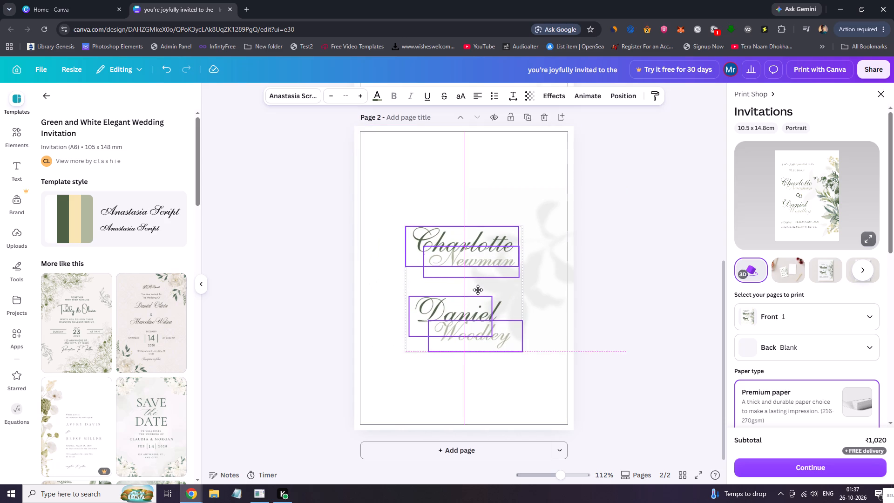
left_click_drag(478, 290, 480, 278)
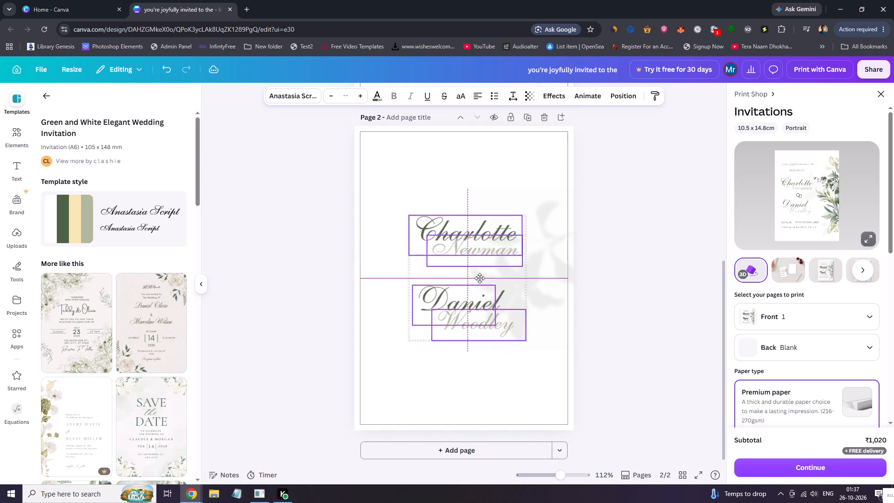
left_click_drag(480, 278, 480, 275)
left_click(636, 185)
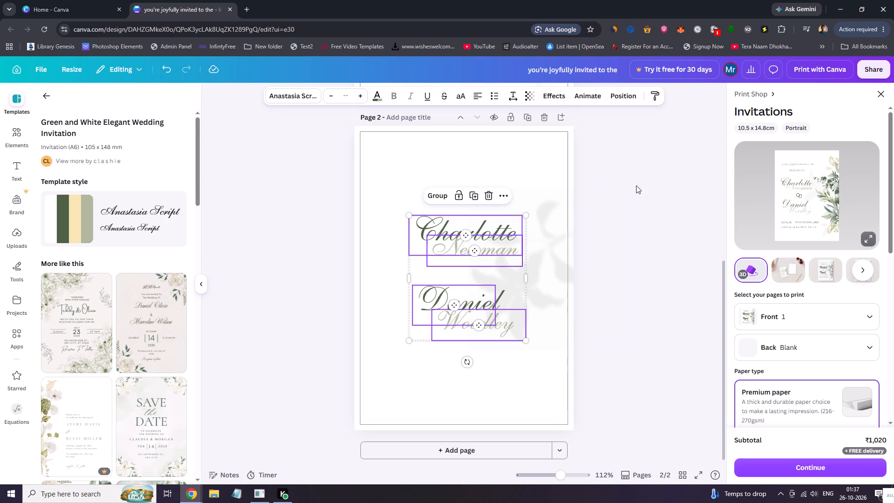
Fade all four name texts on page 2 by setting their transparency to 18.
left_click_drag(394, 187, 402, 187)
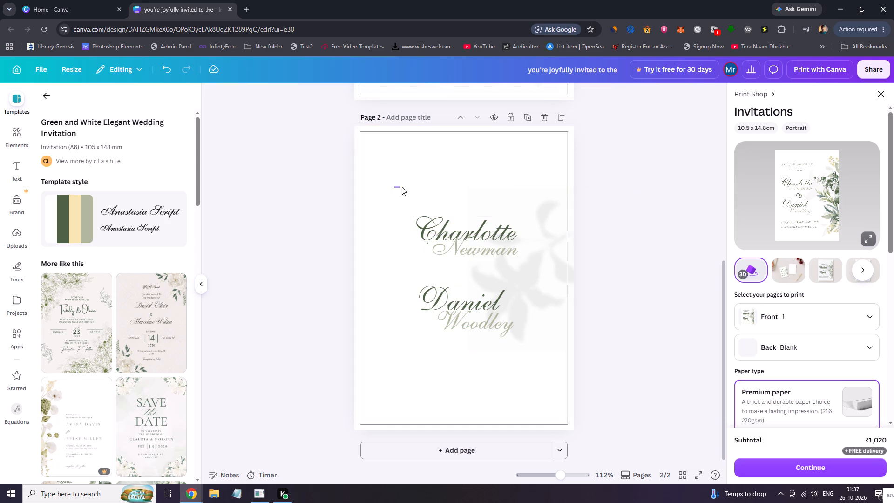
left_click_drag(402, 187, 533, 364)
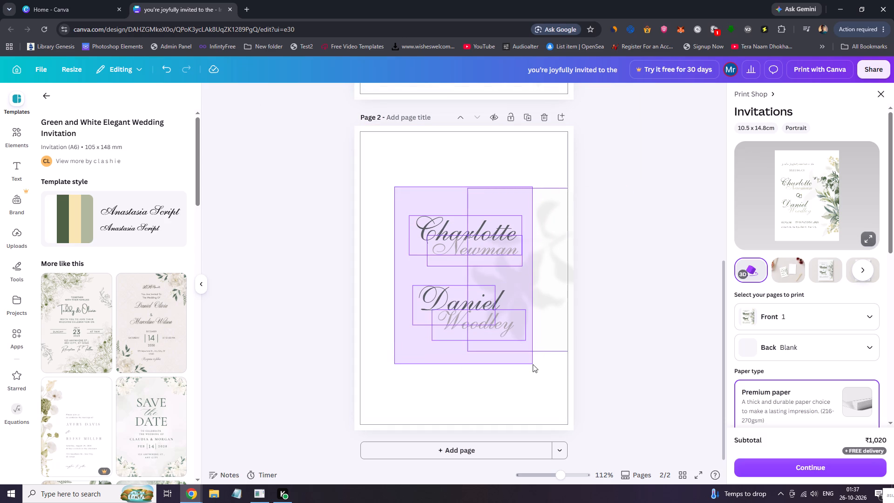
left_click_drag(533, 364, 448, 349)
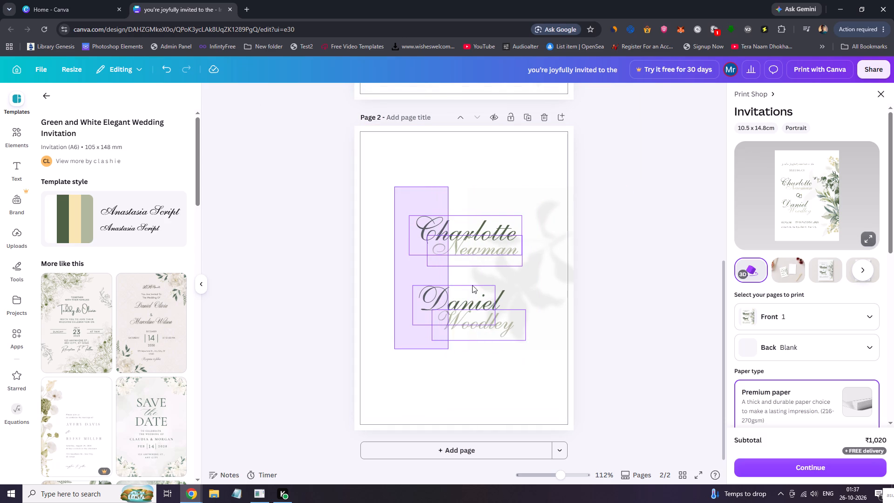
left_click(534, 95)
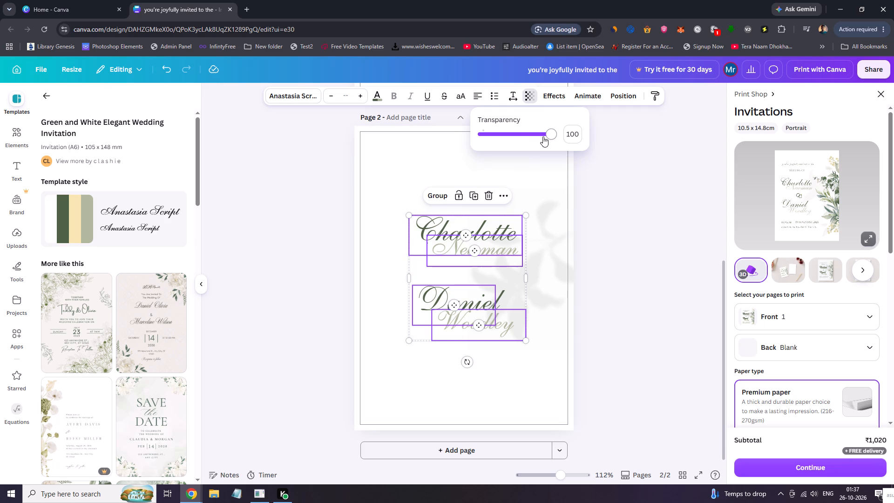
left_click_drag(545, 136, 505, 141)
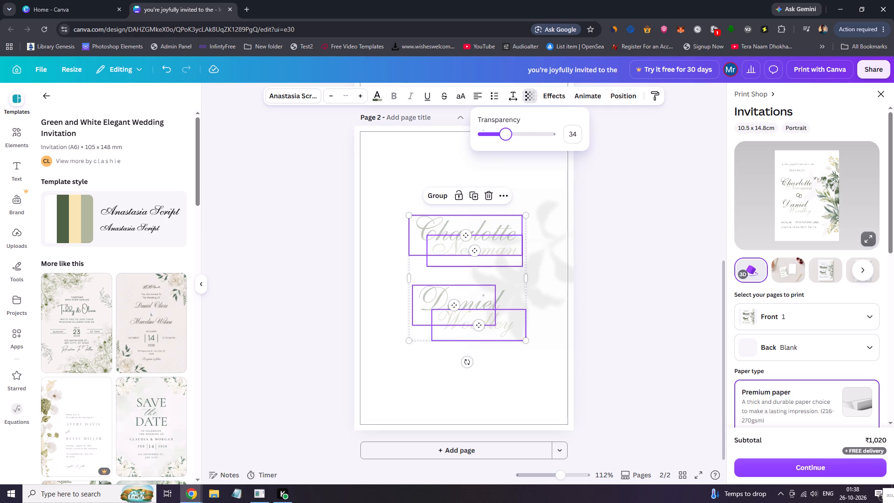
left_click_drag(505, 141, 495, 142)
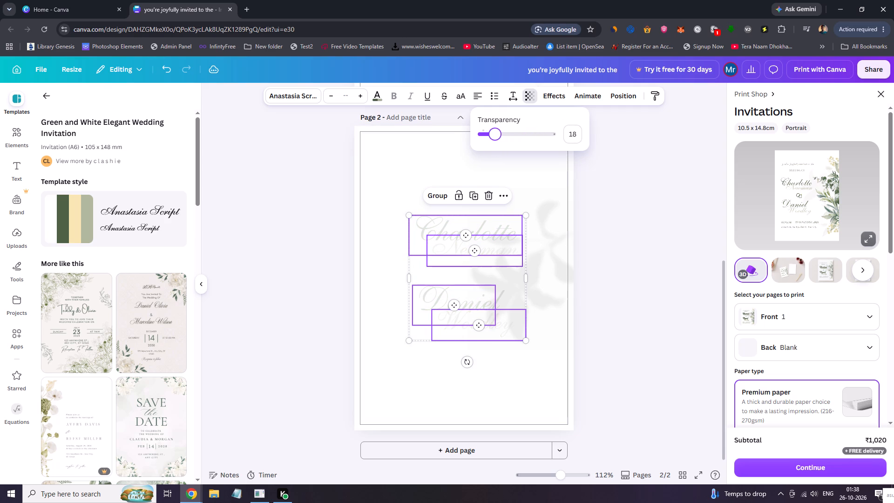
left_click_drag(495, 142, 495, 142)
Enlarge the faded names together to span about three quarters of page 2's width and centre them horizontally.
left_click_drag(408, 217, 388, 175)
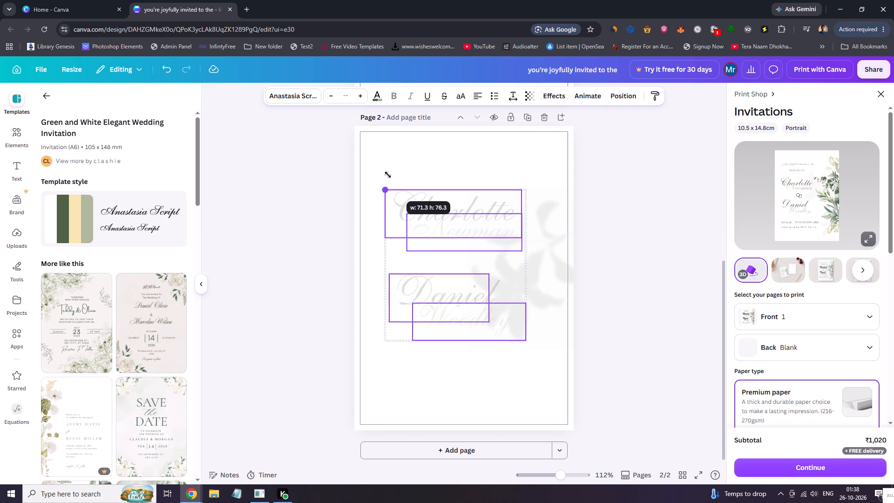
left_click_drag(388, 175, 376, 160)
left_click_drag(426, 255, 437, 257)
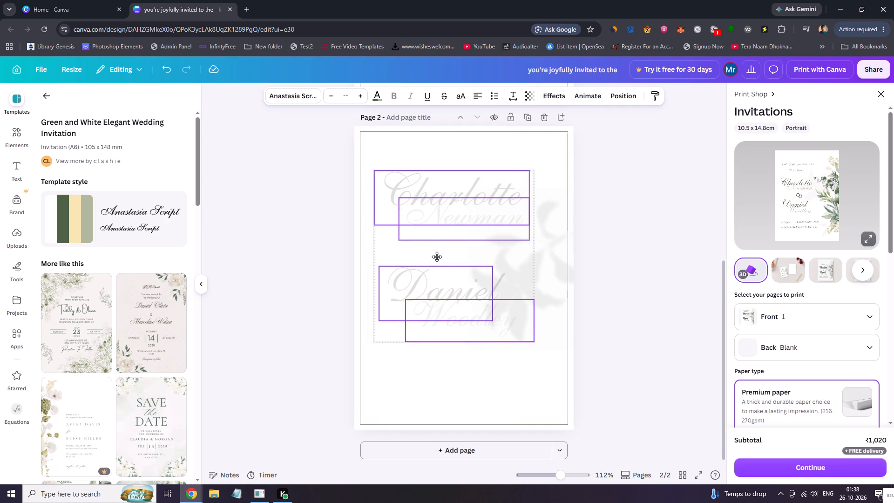
left_click_drag(437, 257, 443, 270)
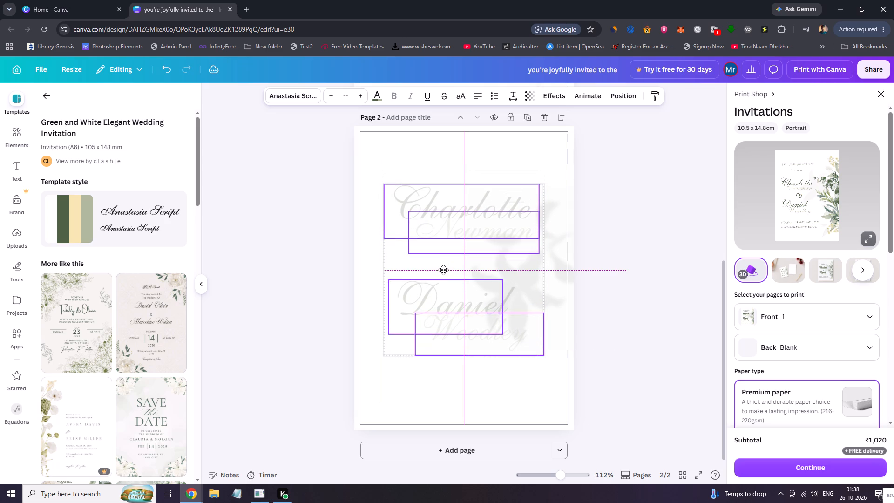
left_click_drag(443, 270, 446, 272)
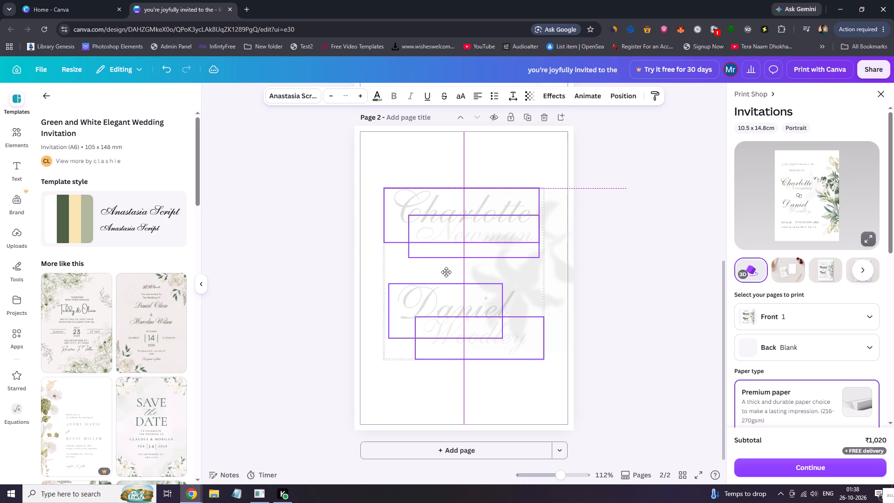
left_click_drag(446, 272, 442, 269)
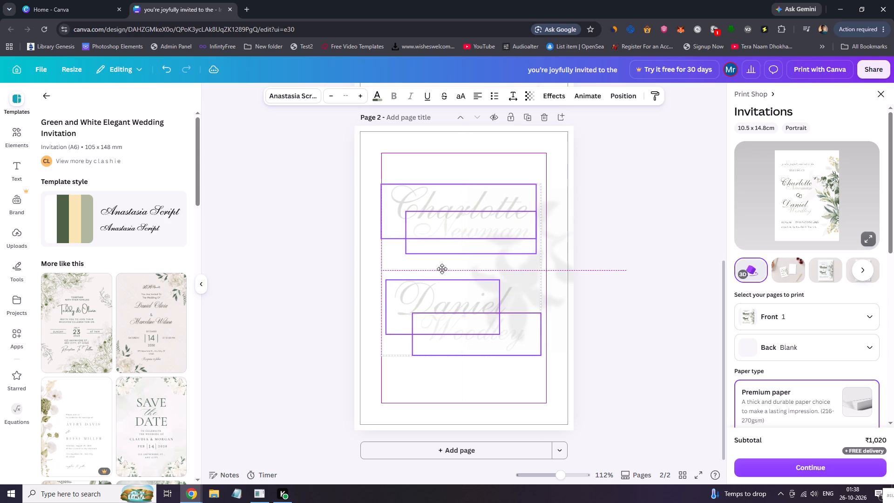
left_click_drag(442, 269, 444, 271)
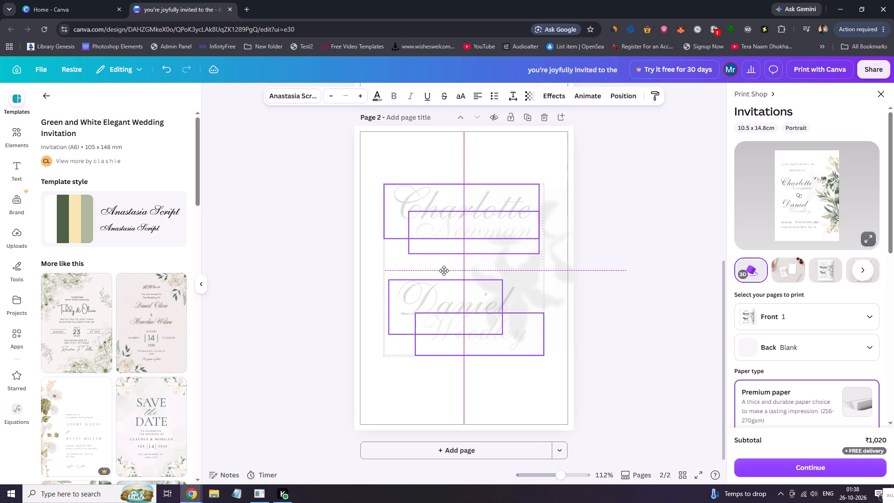
left_click_drag(444, 271, 444, 271)
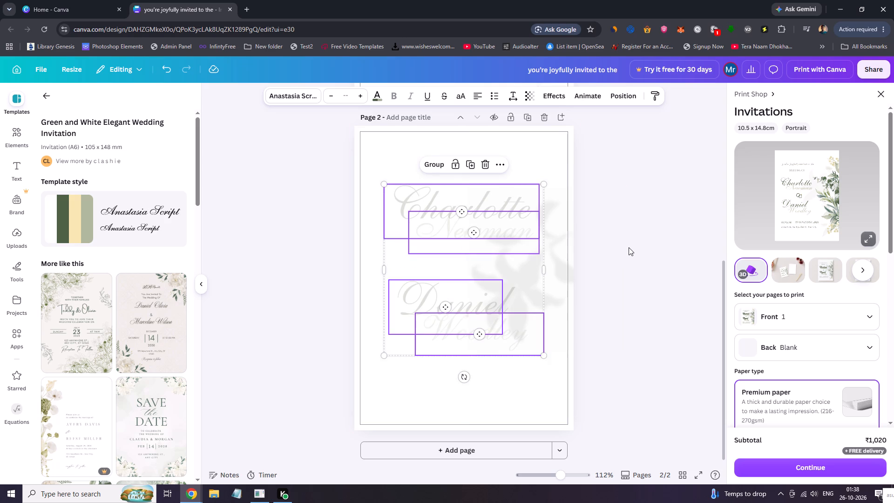
left_click(629, 247)
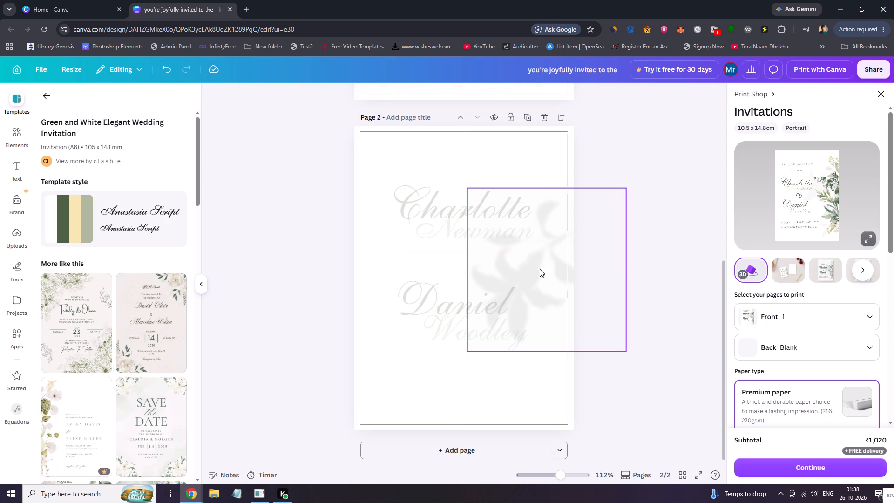
Delete the leaf shadow image from page 2.
left_click(545, 270)
key("Delete")
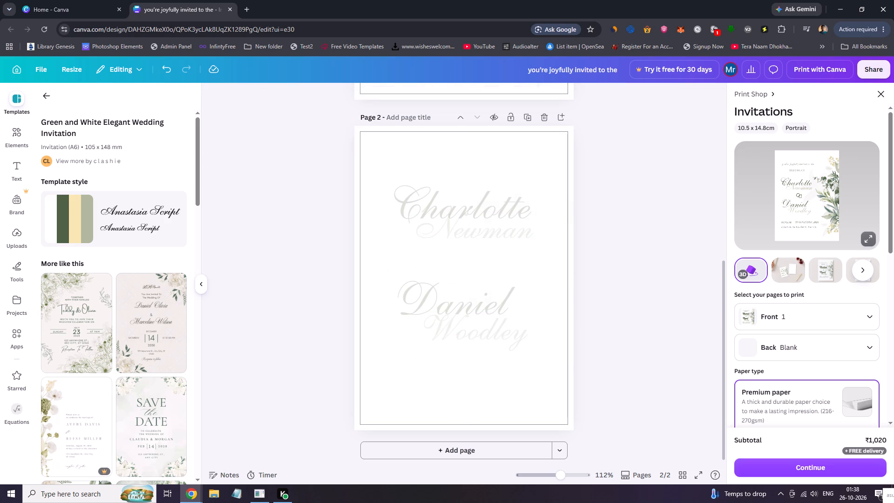